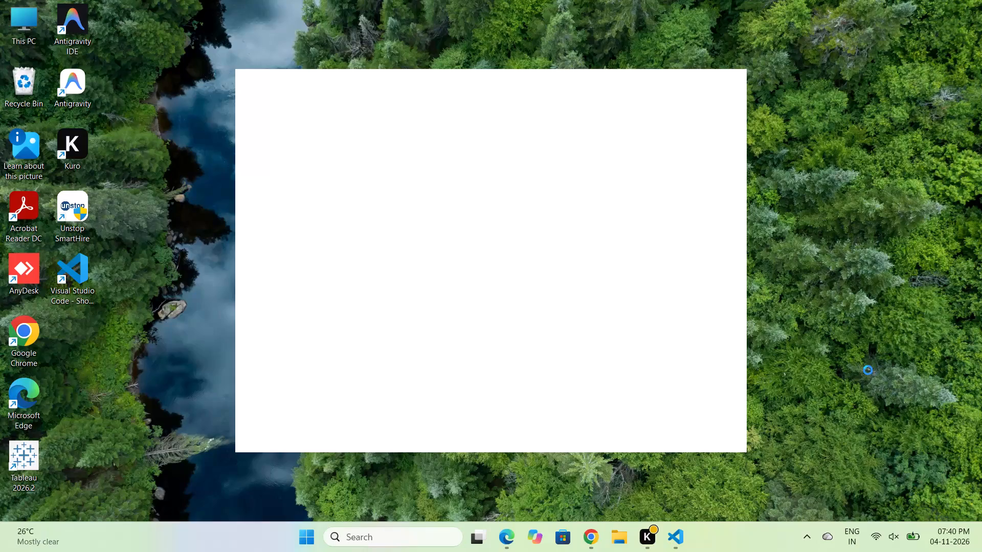
Open the Word report Blood_Bank_Management_System_DBMS_Report_Static_TOC from the Downloads folder.
left_click(511, 532)
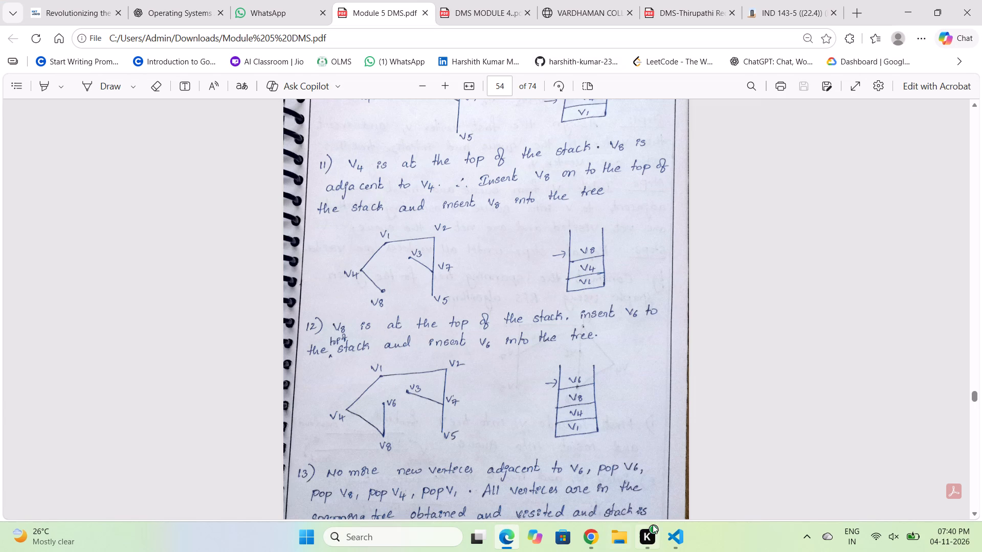
left_click(616, 533)
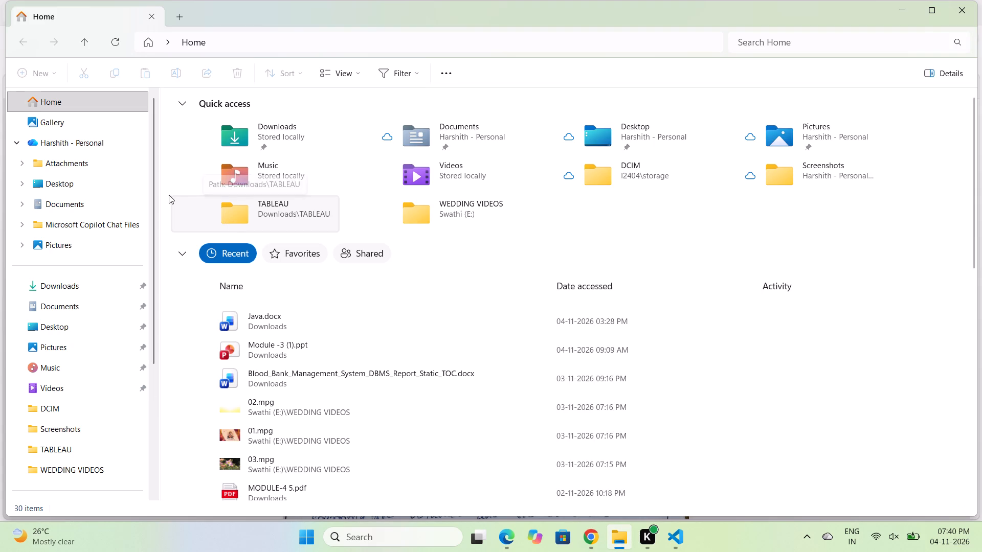
left_click(91, 292)
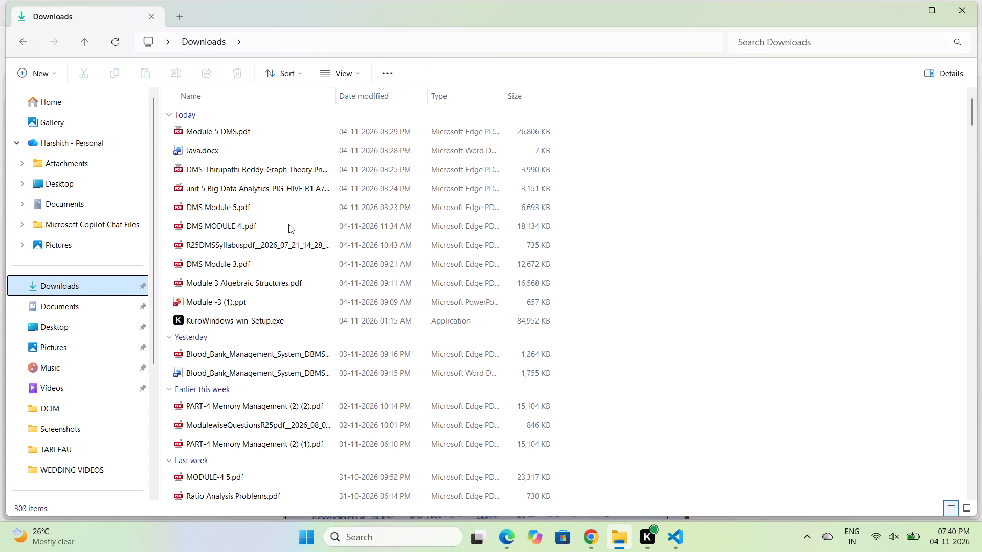
double_click(266, 374)
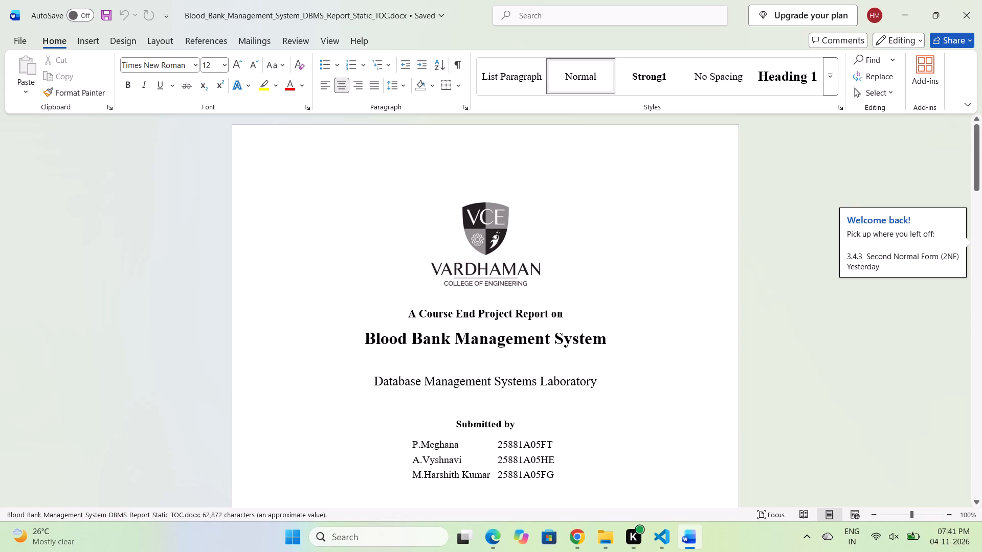
Look through the report's opening pages and examine the page numbers in the Contents list.
scroll(504, 310, "down", 16)
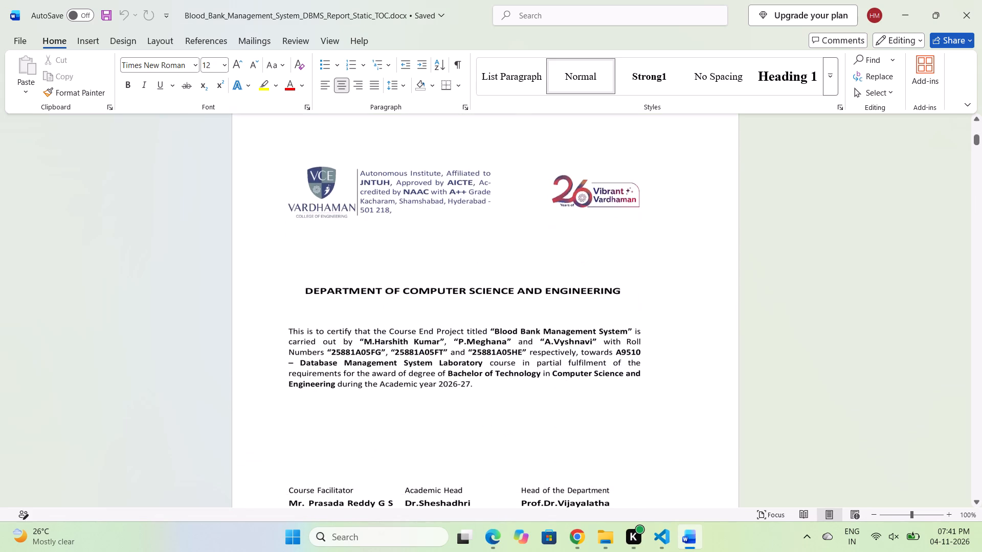
scroll(504, 310, "down", 9)
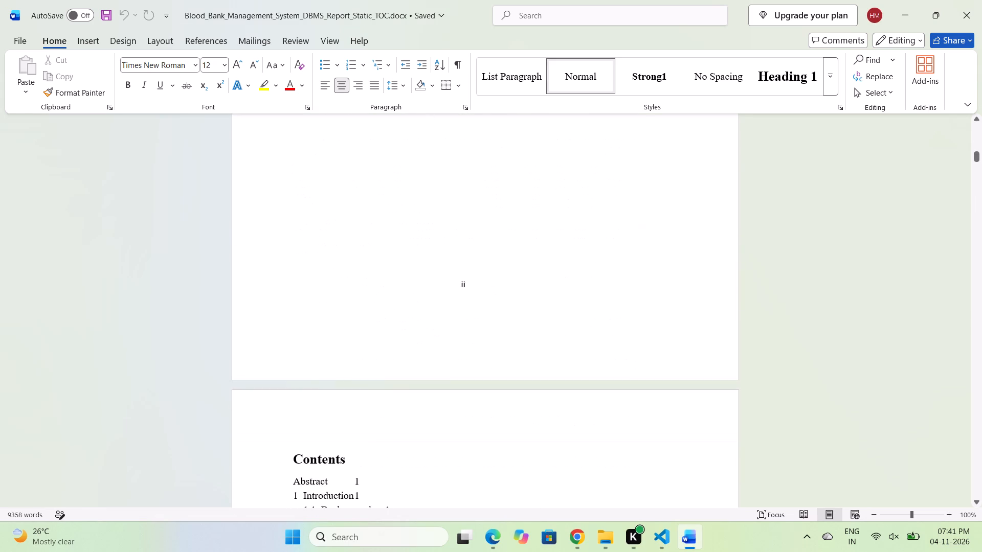
scroll(504, 310, "down", 2)
scroll(504, 310, "up", 2)
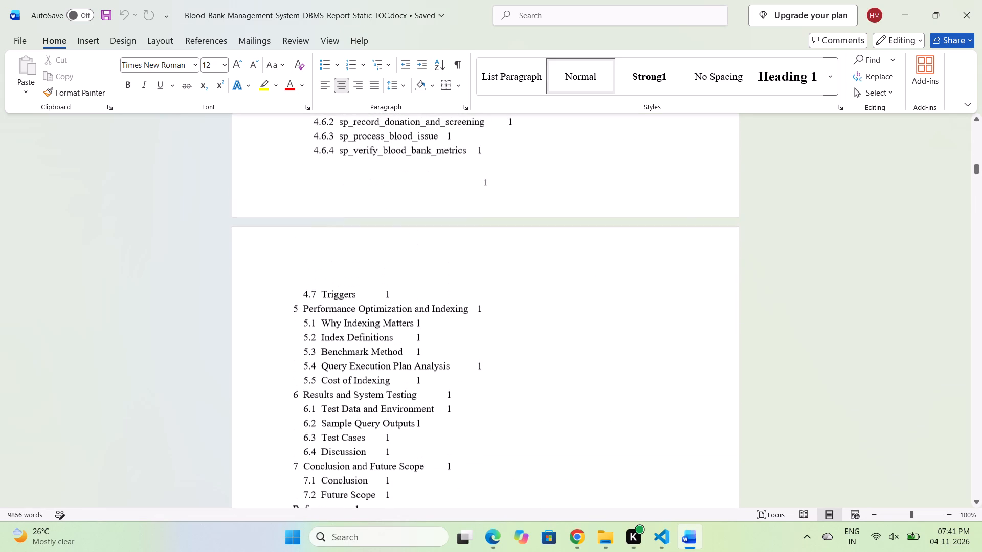
scroll(504, 310, "up", 1)
scroll(521, 244, "up", 1)
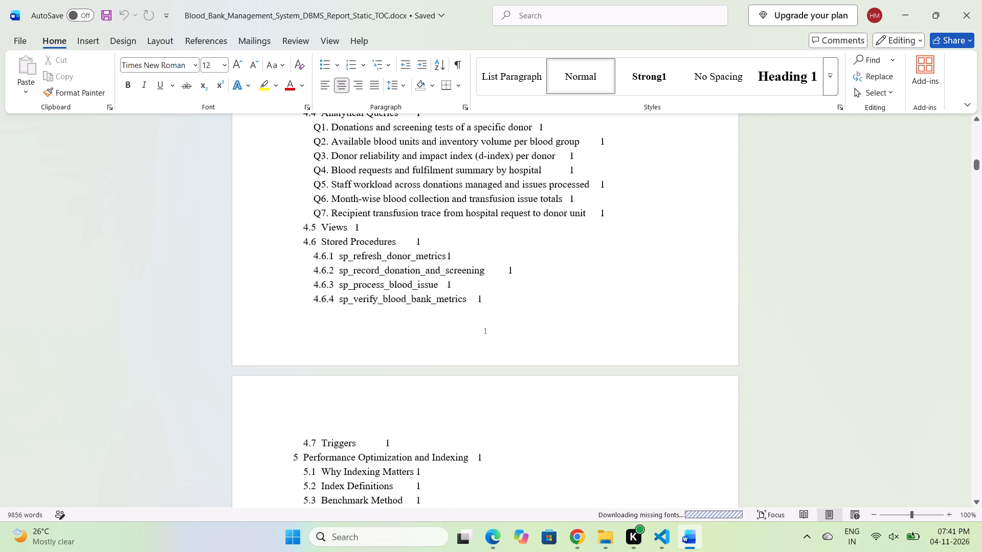
scroll(521, 244, "up", 1)
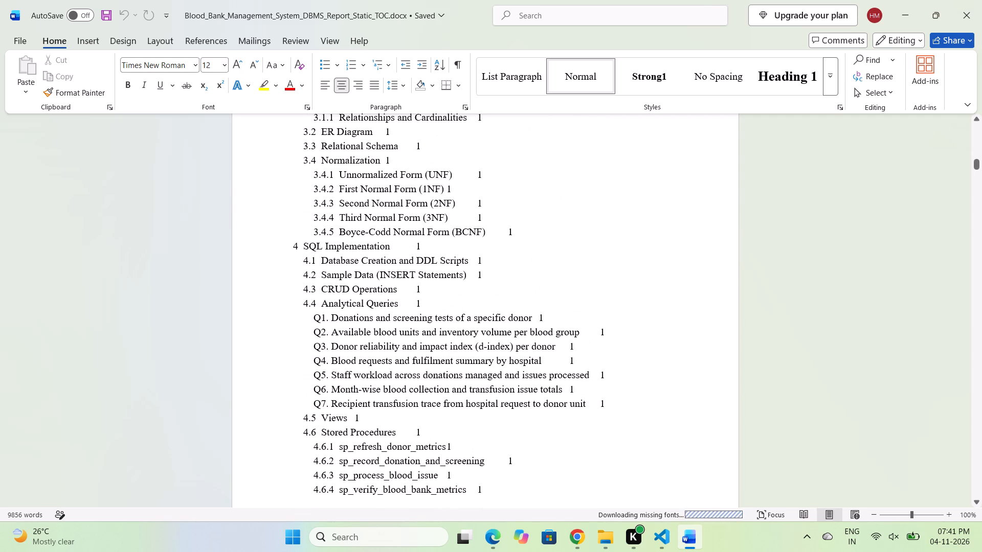
scroll(530, 241, "up", 2)
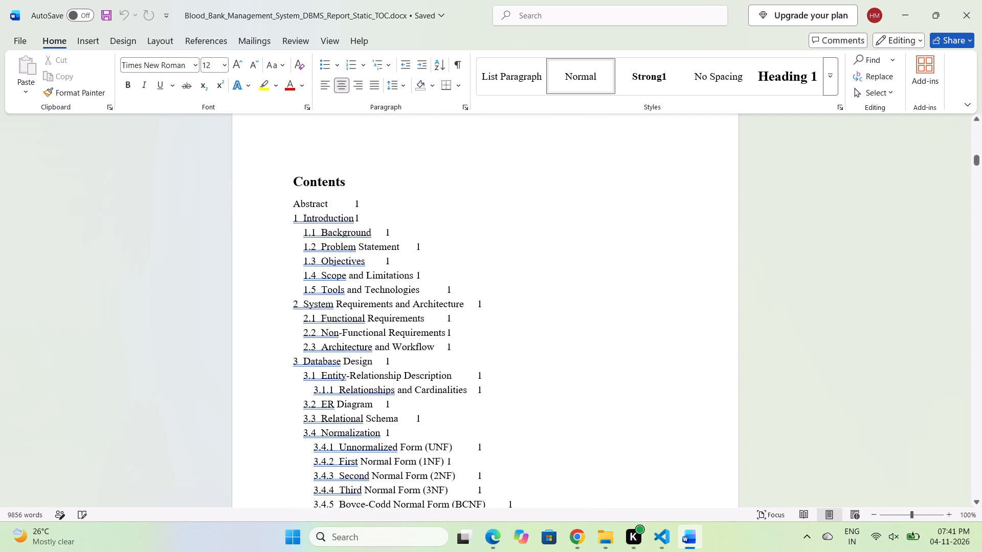
Delete the page numbers from the Contents entries Abstract and 1.1 Background through 1.5 Tools and Technologies.
left_click(361, 202)
key("BackSpace")
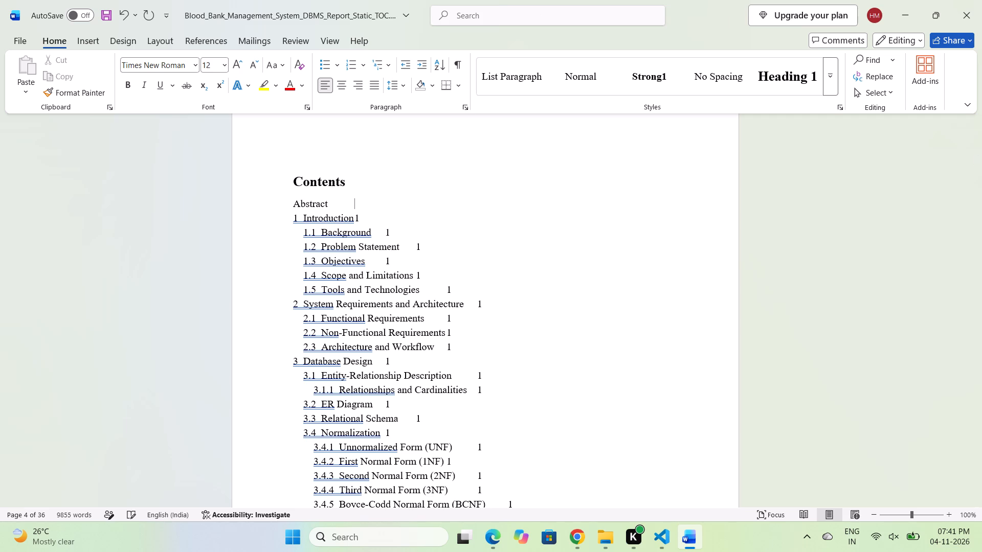
left_click(396, 228)
key("BackSpace")
left_click(425, 247)
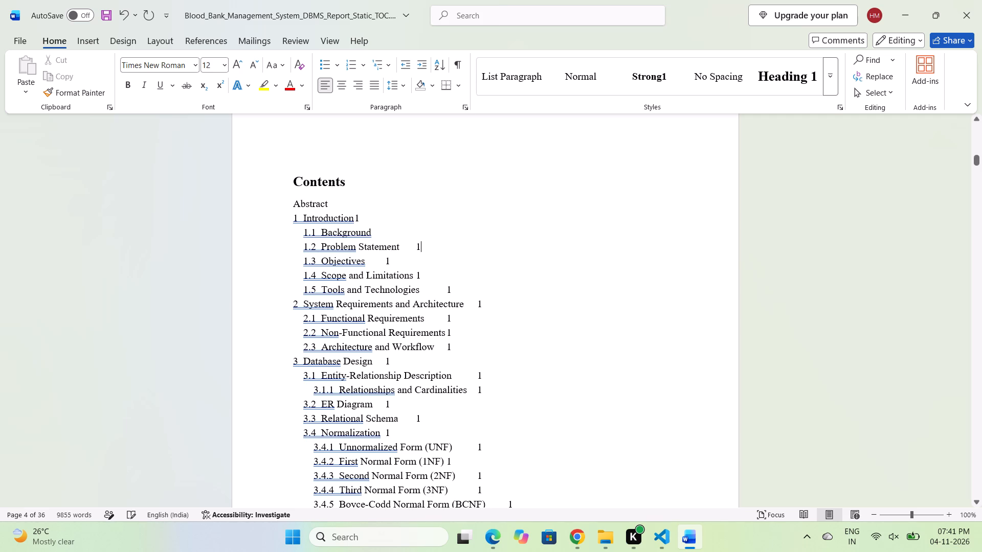
key("BackSpace")
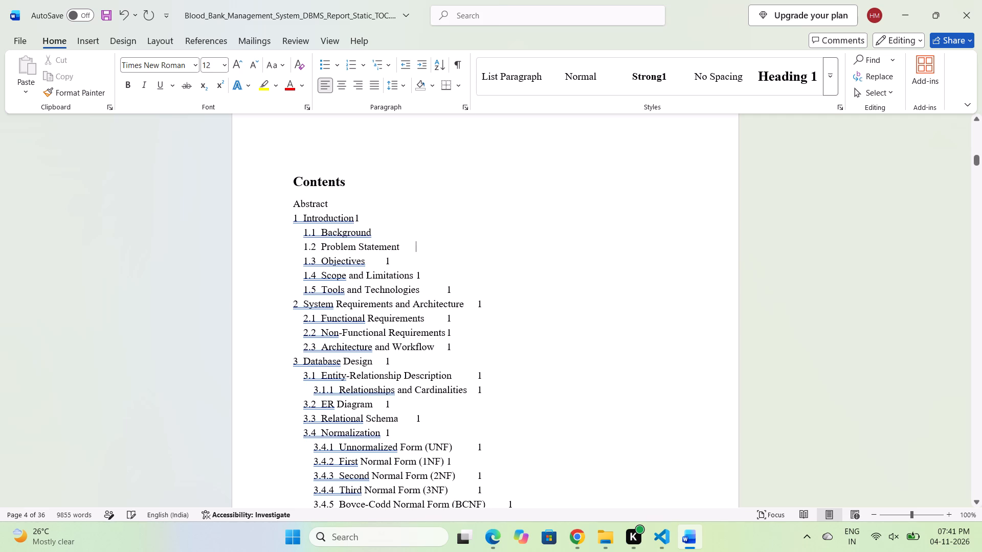
left_click(411, 261)
key("BackSpace")
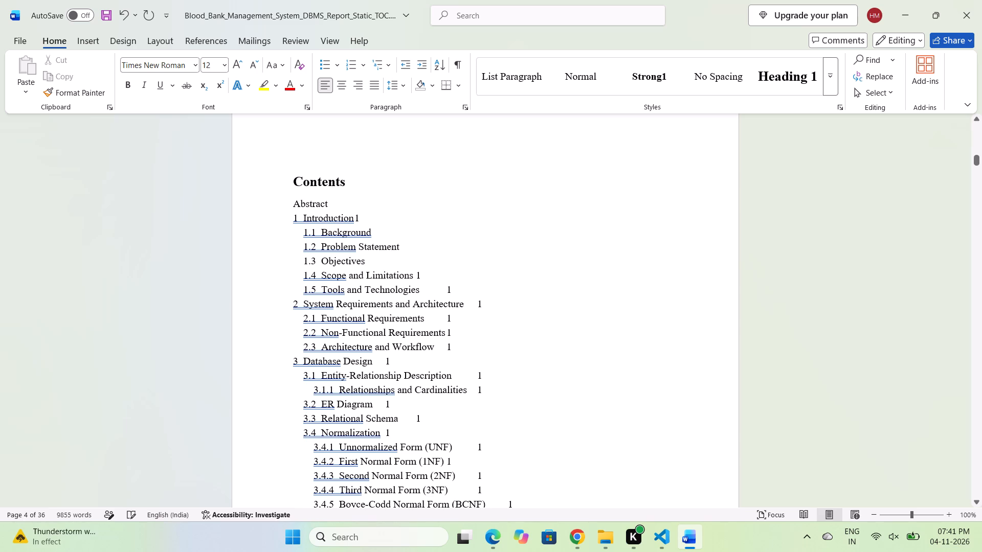
left_click(434, 272)
key("BackSpace")
left_click(468, 291)
key("BackSpace")
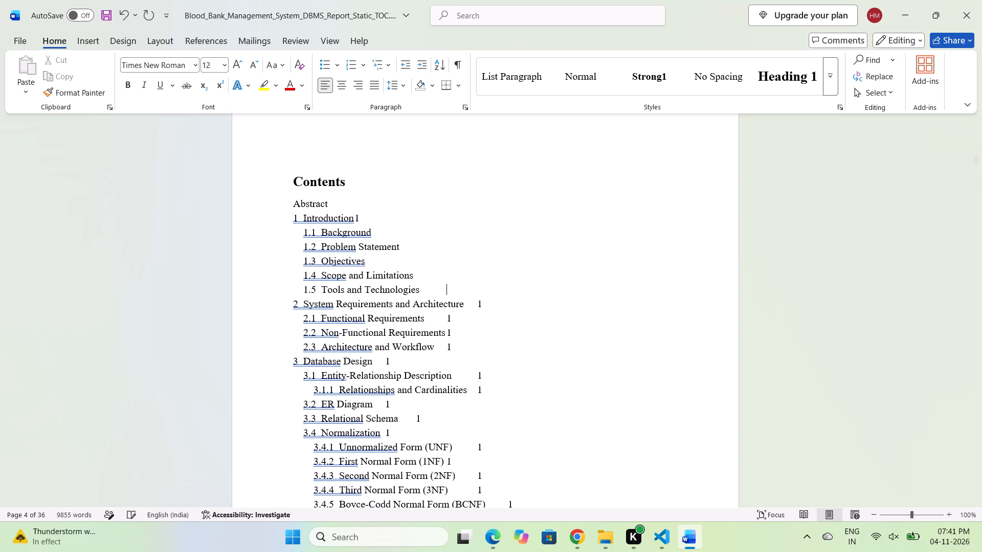
Delete the page numbers from Contents entry 2 System Requirements and Architecture and its subentries 2.1, 2.2 and 2.3.
left_click(497, 307)
key("BackSpace")
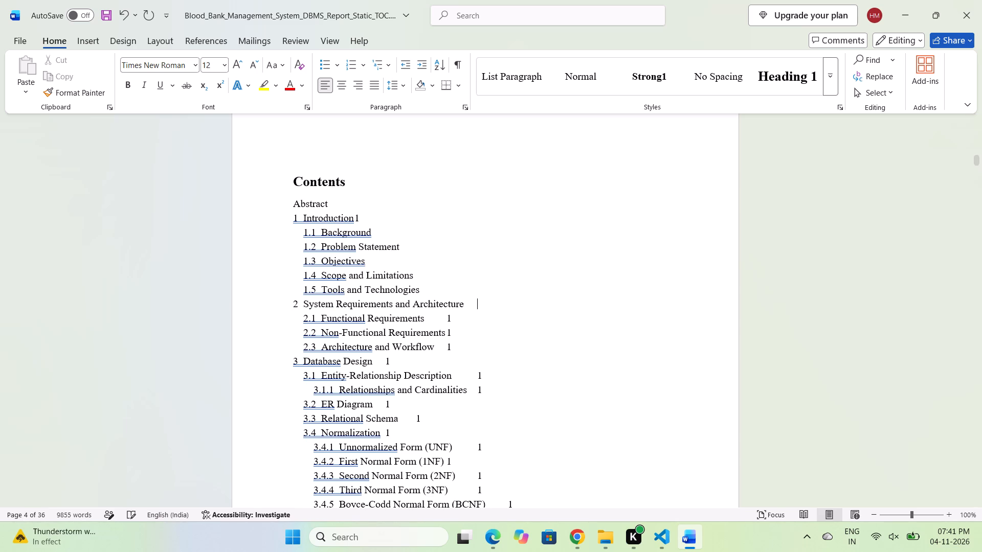
left_click(497, 314)
key("BackSpace")
left_click(494, 332)
key("BackSpace")
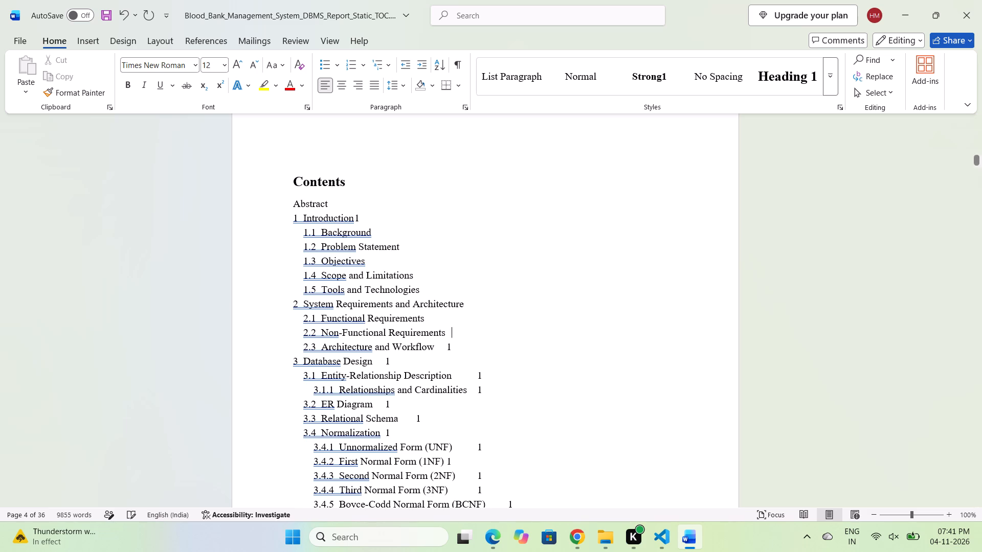
left_click(491, 345)
key("BackSpace")
Delete the page numbers from Contents entries 3 Database Design, 3.1, 3.1.1, 3.2 ER Diagram and 3.3 Relational Schema.
left_click(504, 366)
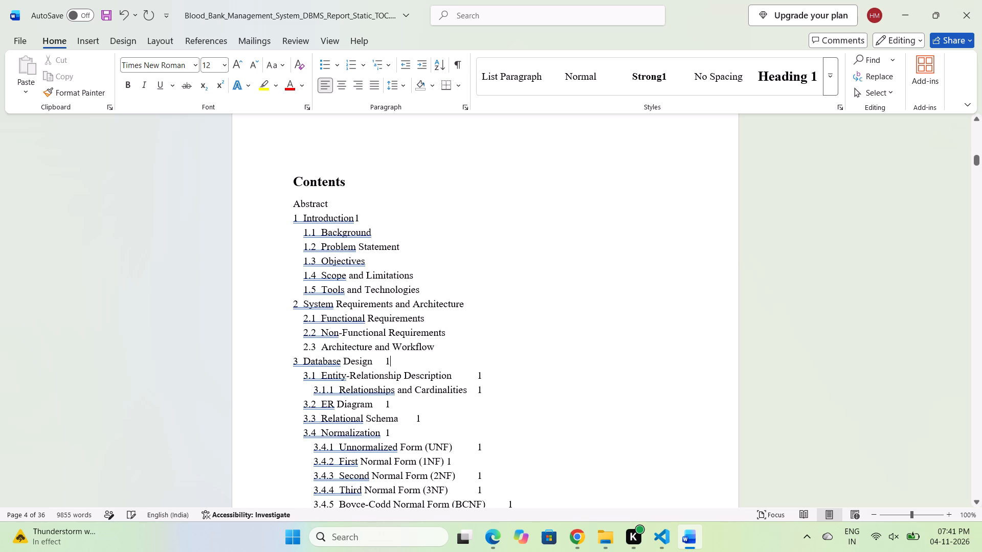
key("BackSpace")
left_click(510, 370)
key("BackSpace")
left_click(517, 387)
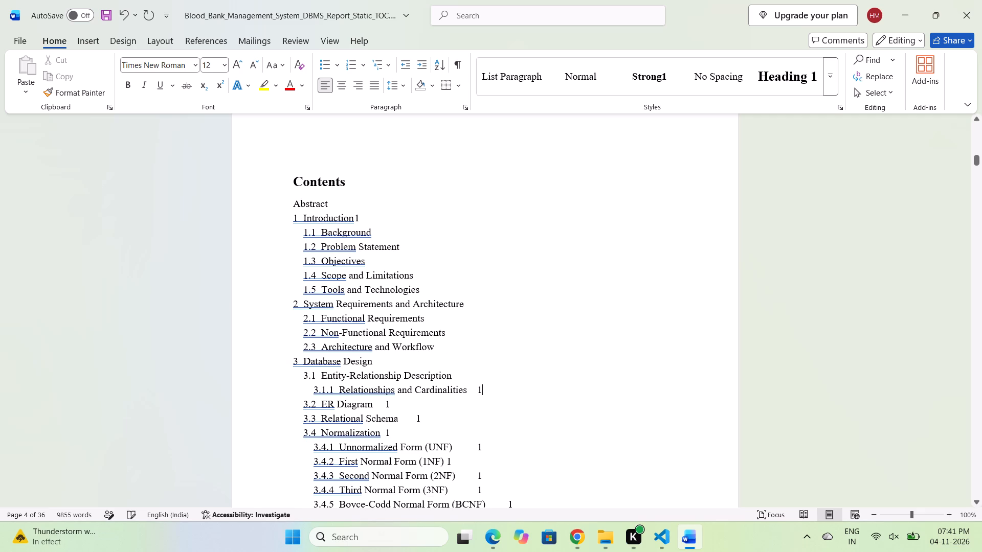
key("BackSpace")
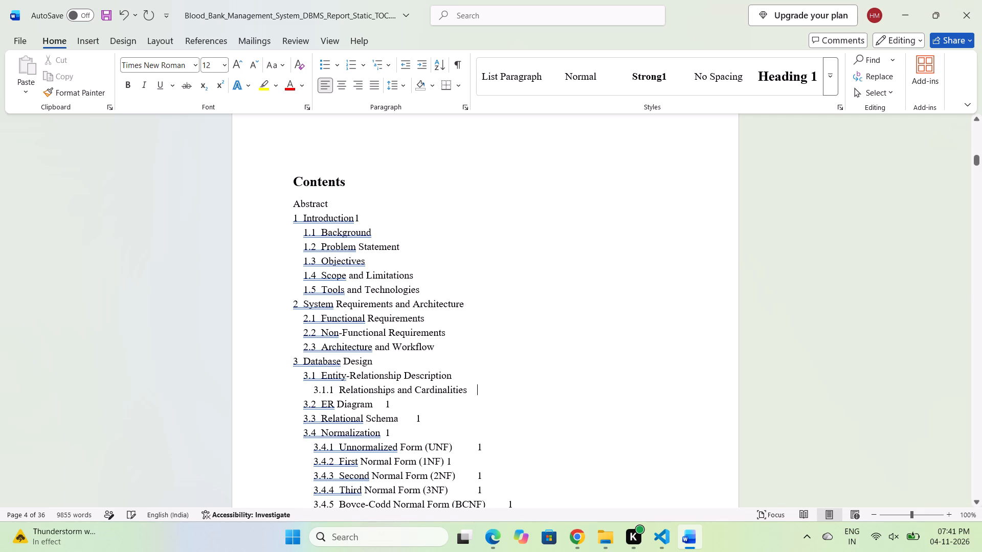
left_click(472, 404)
key("BackSpace")
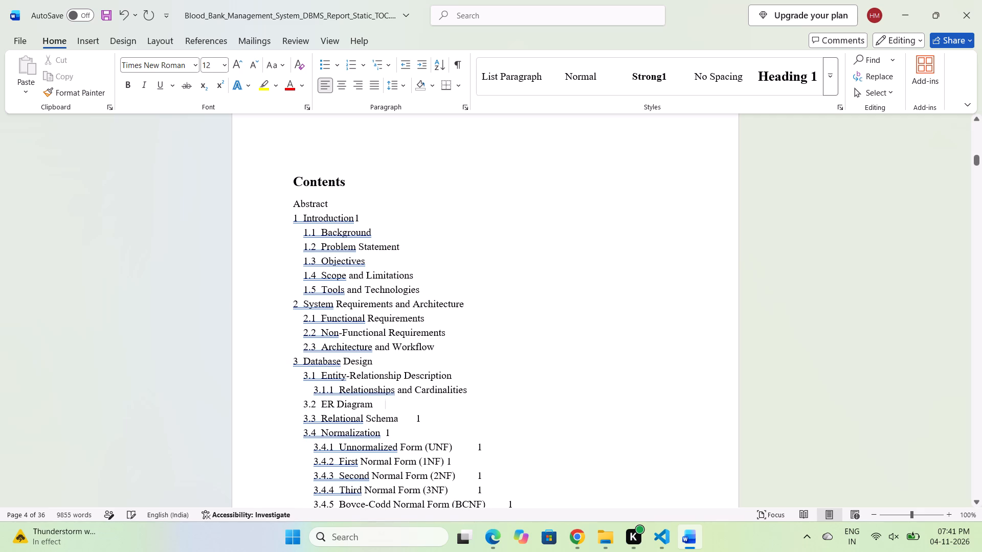
left_click(479, 419)
key("BackSpace")
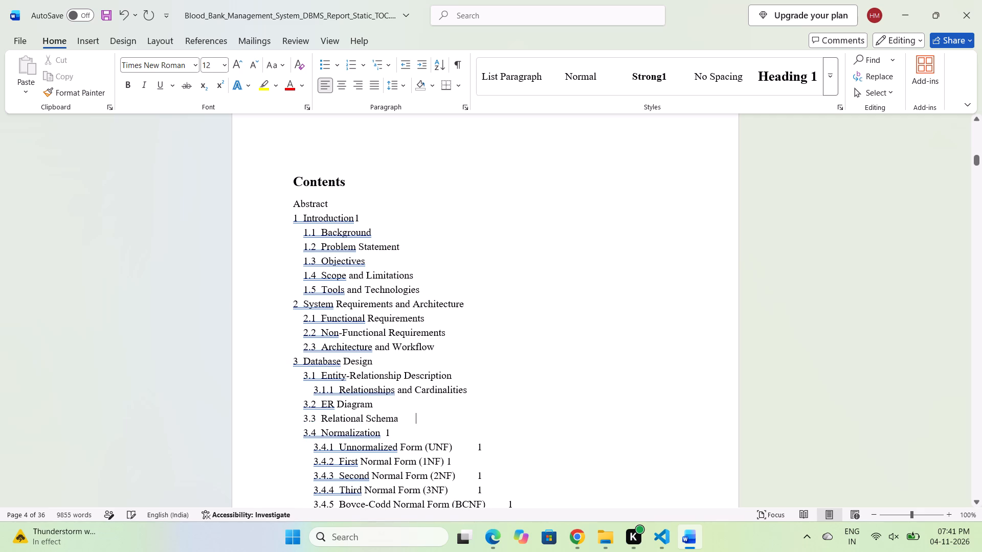
Delete the page numbers from the normal-form Contents entries 3.4.1, 3.4.3, 3.4.4 and 3.4.5.
left_click(515, 446)
key("BackSpace")
scroll(515, 446, "down", 1)
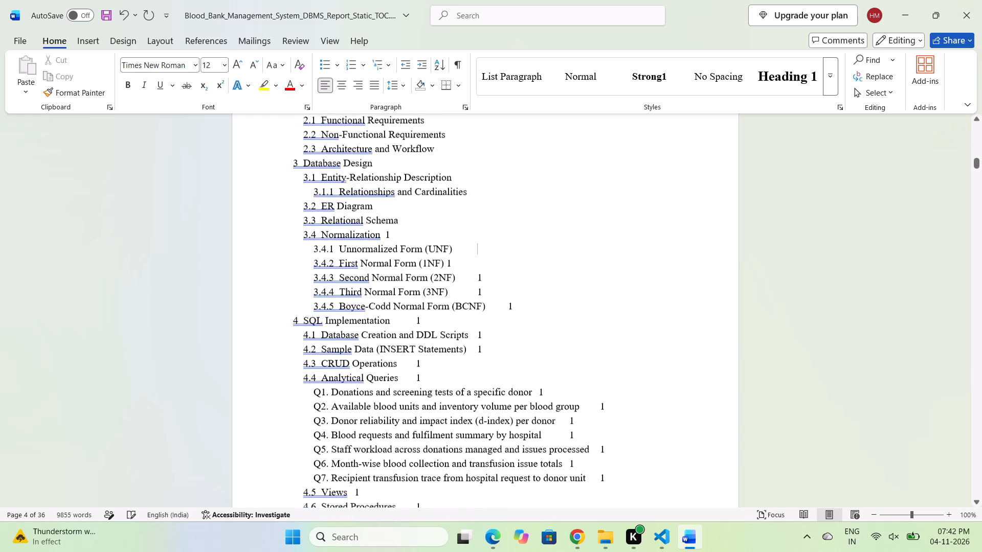
scroll(515, 446, "down", 1)
left_click(500, 277)
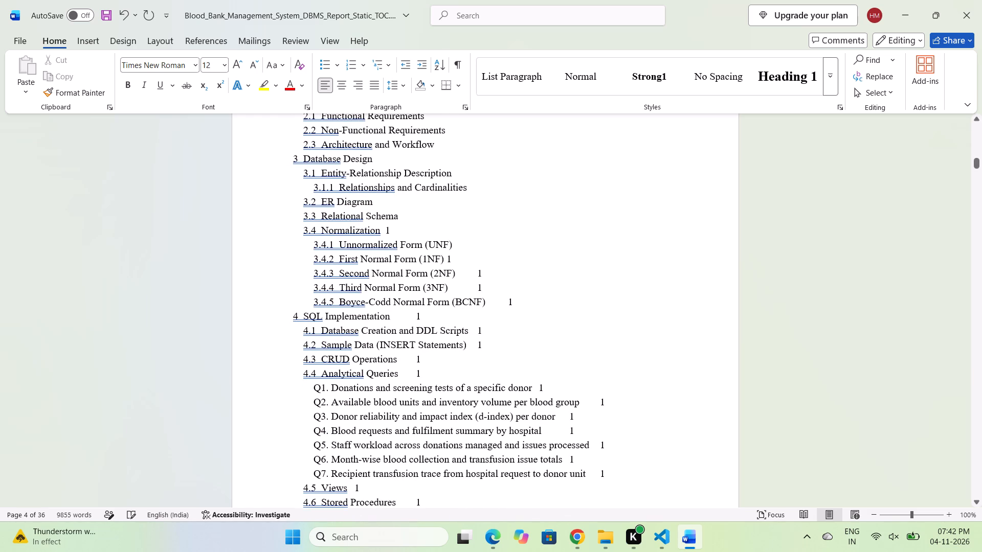
key("BackSpace")
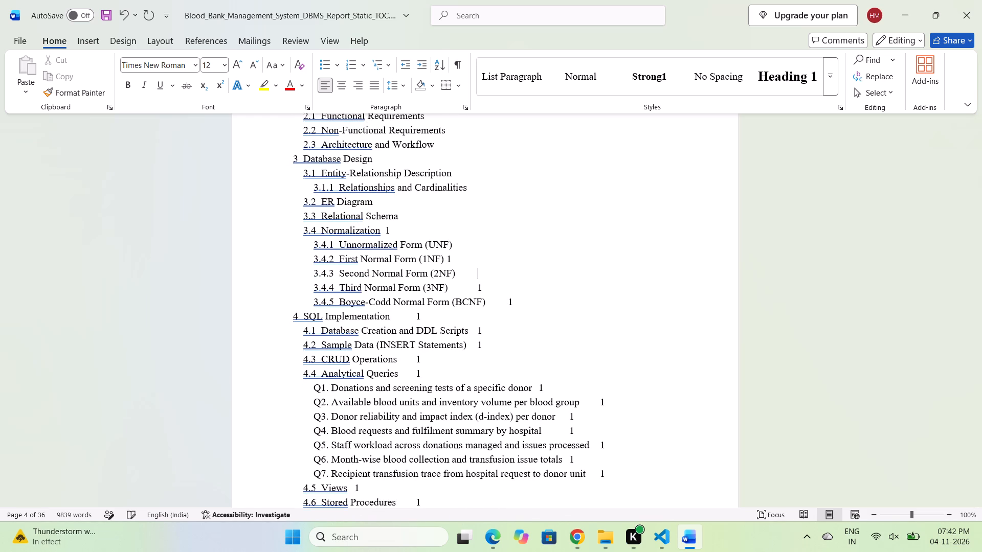
left_click(504, 285)
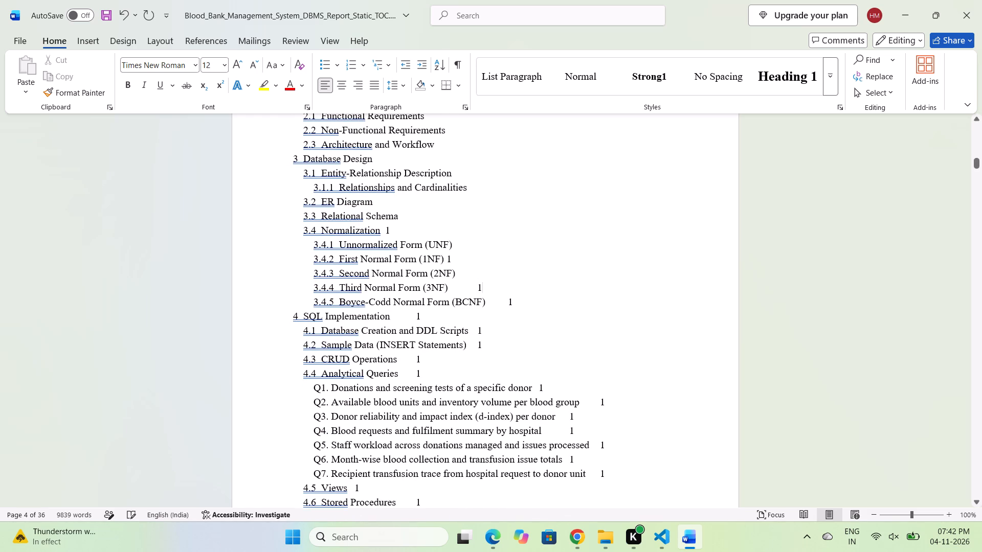
key("BackSpace")
left_click(521, 301)
key("BackSpace")
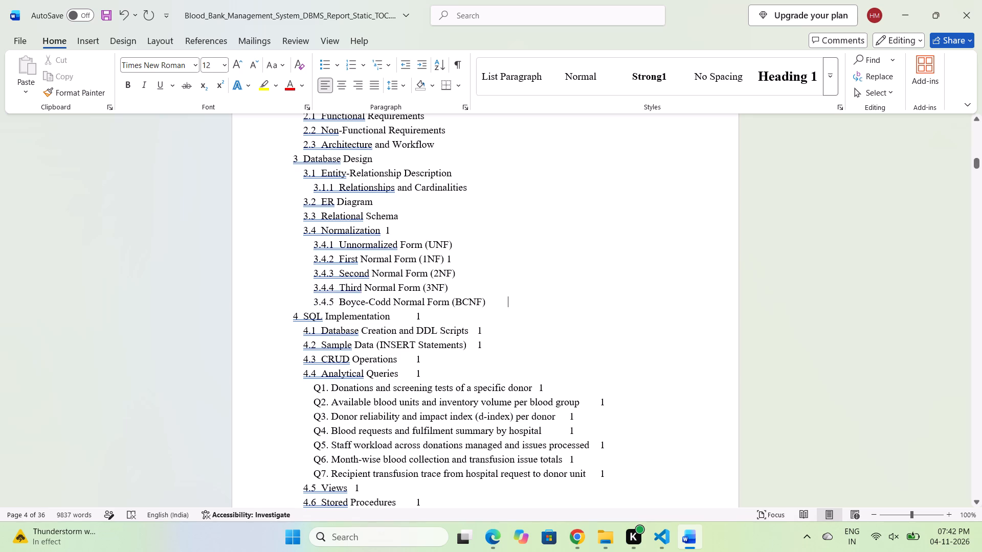
Delete the page numbers from Contents entries 4 SQL Implementation, 4.1 through 4.4 Analytical Queries, and query Q1.
left_click(508, 314)
key("BackSpace")
left_click(538, 326)
key("BackSpace")
left_click(551, 348)
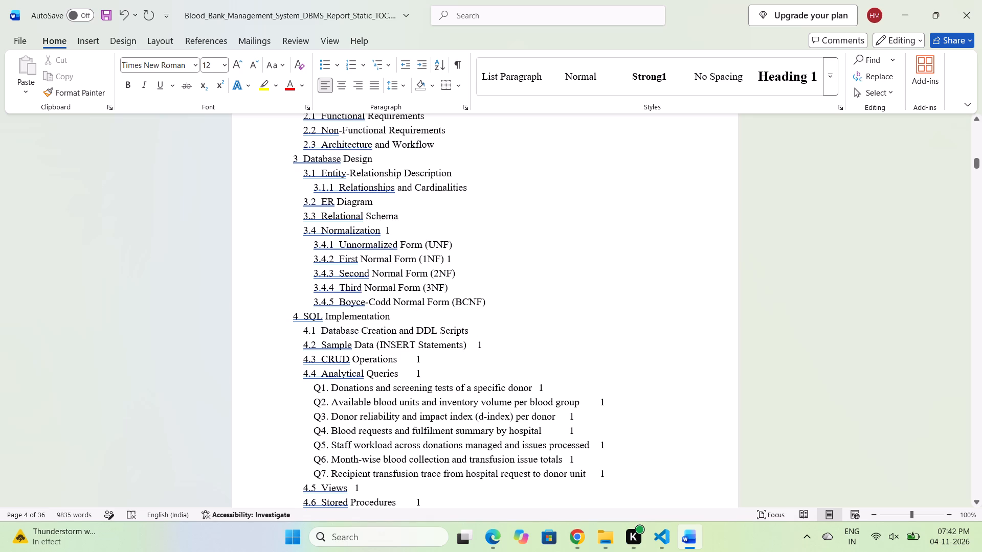
key("BackSpace")
left_click(545, 360)
key("BackSpace")
left_click(546, 382)
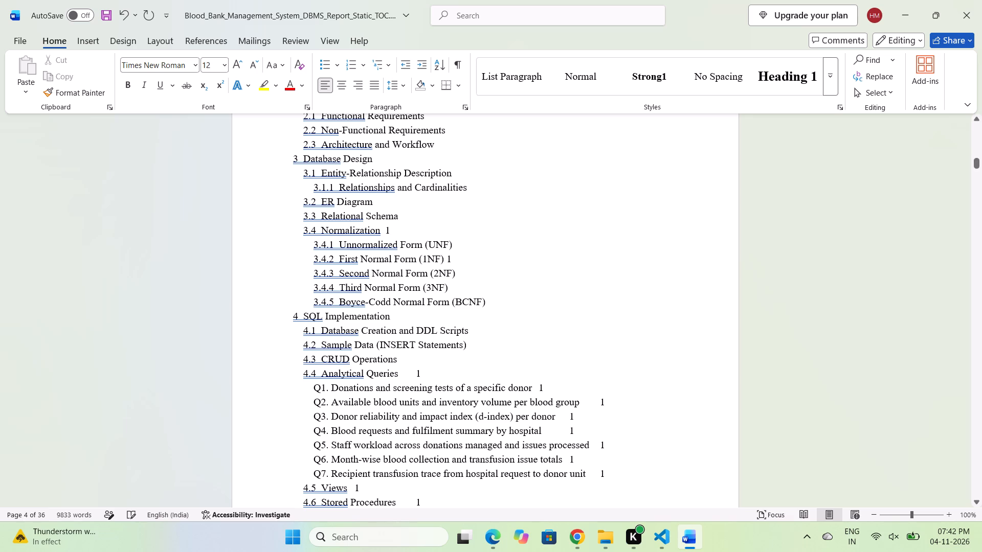
key("BackSpace")
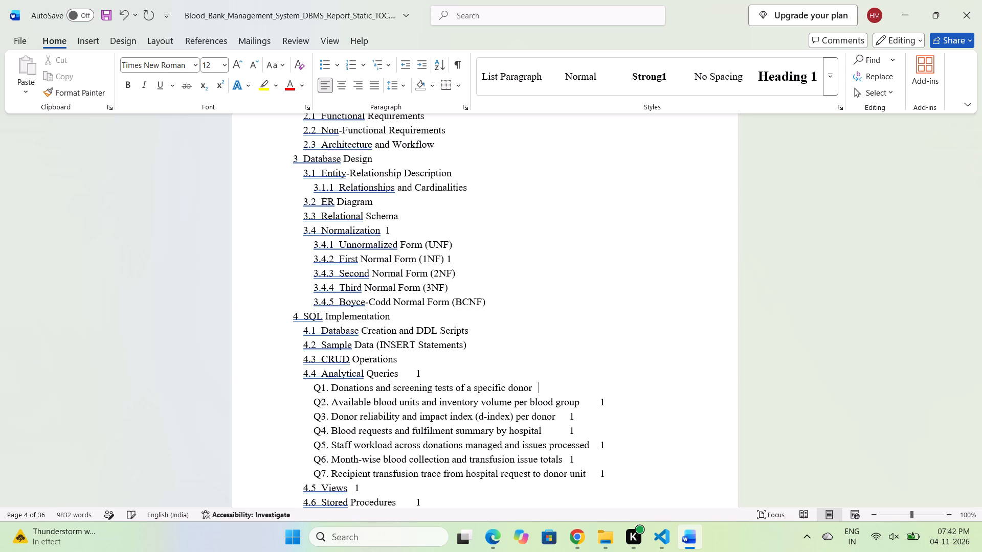
left_click(539, 371)
key("BackSpace")
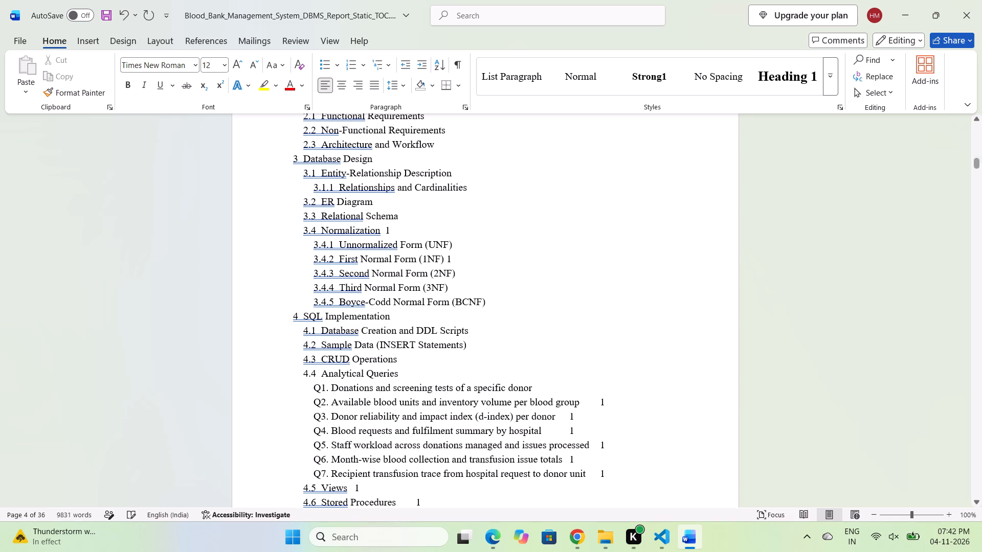
Delete the page numbers from the Analytical Queries Contents entries Q2, Q3 and Q4.
left_click(612, 402)
key("BackSpace")
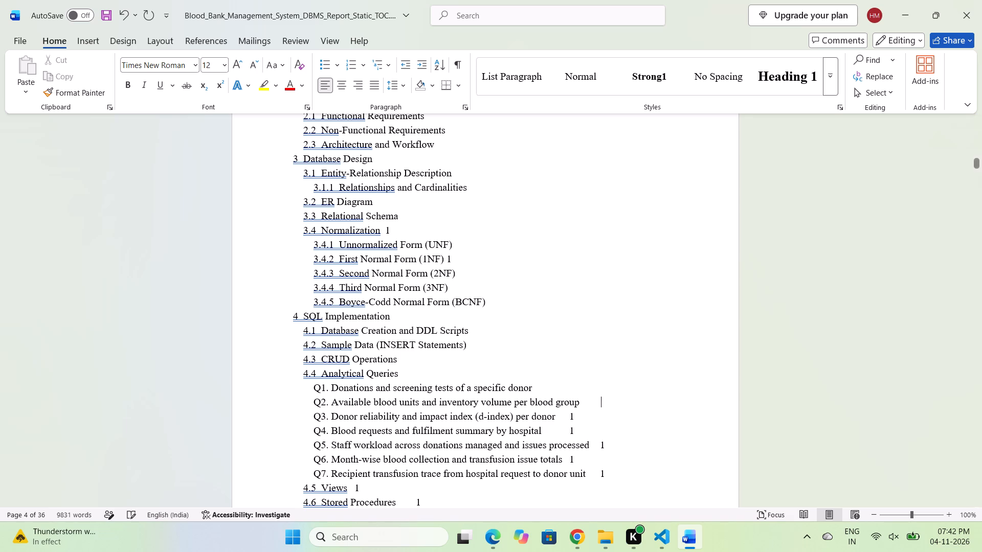
left_click(606, 417)
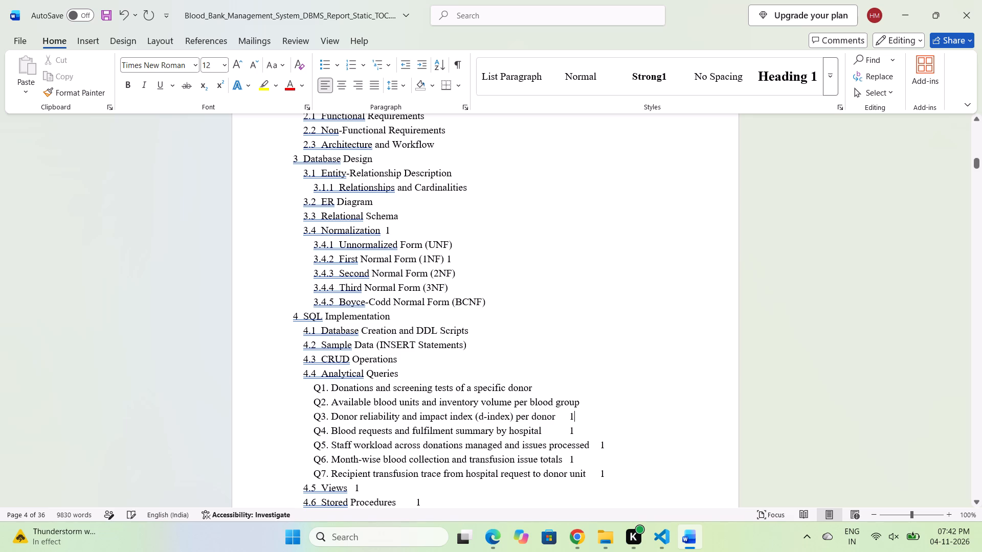
key("BackSpace")
left_click(615, 427)
key("BackSpace")
Delete the page number from Contents entry Q5 on staff workload across donations managed and issues processed.
key("Down")
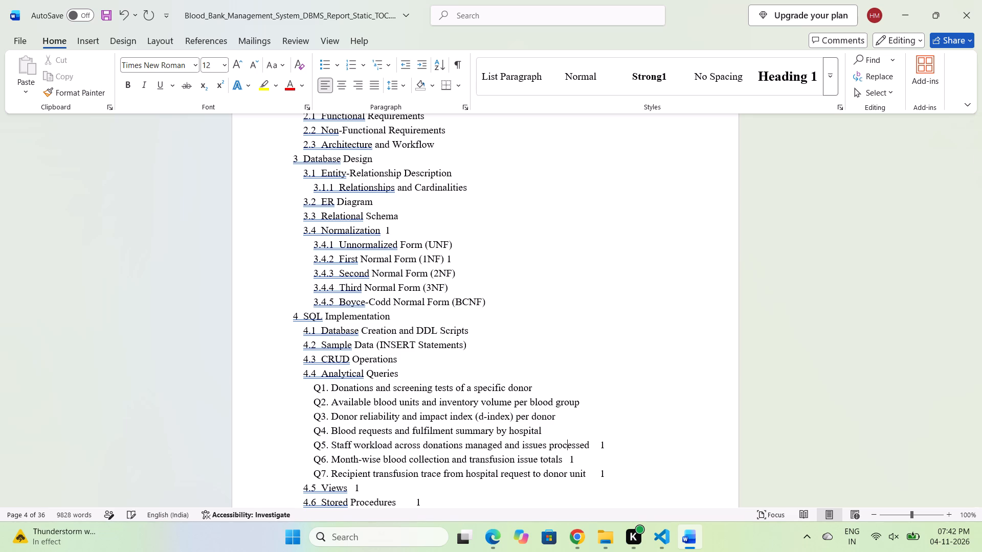
key("Right")
key("Right")
key("Right")
key("Right")
key("Right")
key("Right")
key("Right")
key("Right")
key("Right")
key("Right")
key("Left")
key("Left")
key("Left")
key("BackSpace")
Delete the page numbers from Contents entries Q6 on month-wise blood collection and Q7 on recipient transfusion trace.
key("Down")
key("BackSpace")
key("Down")
key("Right")
key("Right")
key("Right")
key("Right")
key("Right")
key("Right")
key("BackSpace")
Delete the page numbers from Contents entries 4.5 Views and 4.6 Stored Procedures.
key("Down")
key("BackSpace")
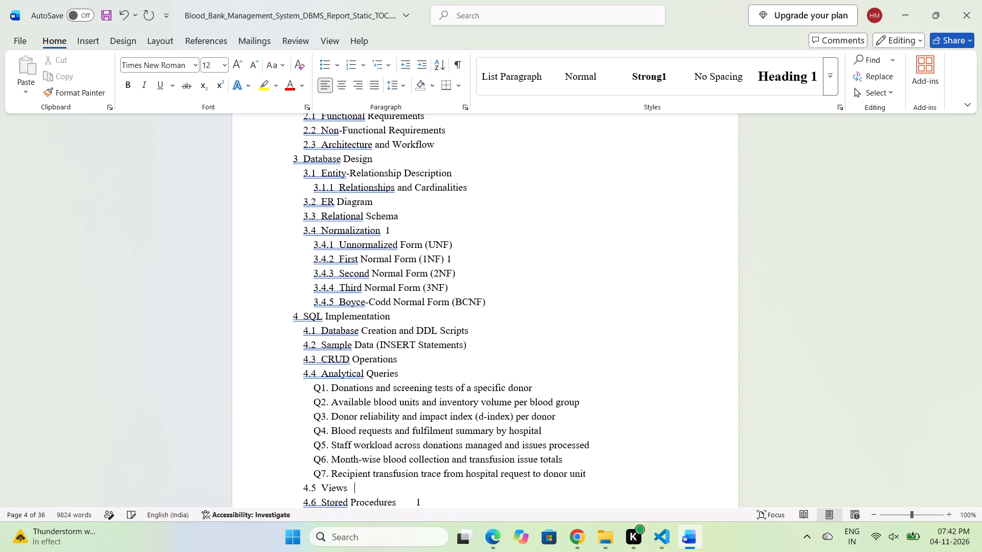
key("Down")
key("Right")
key("Right")
key("Right")
key("Right")
key("Right")
key("Right")
key("Right")
key("Right")
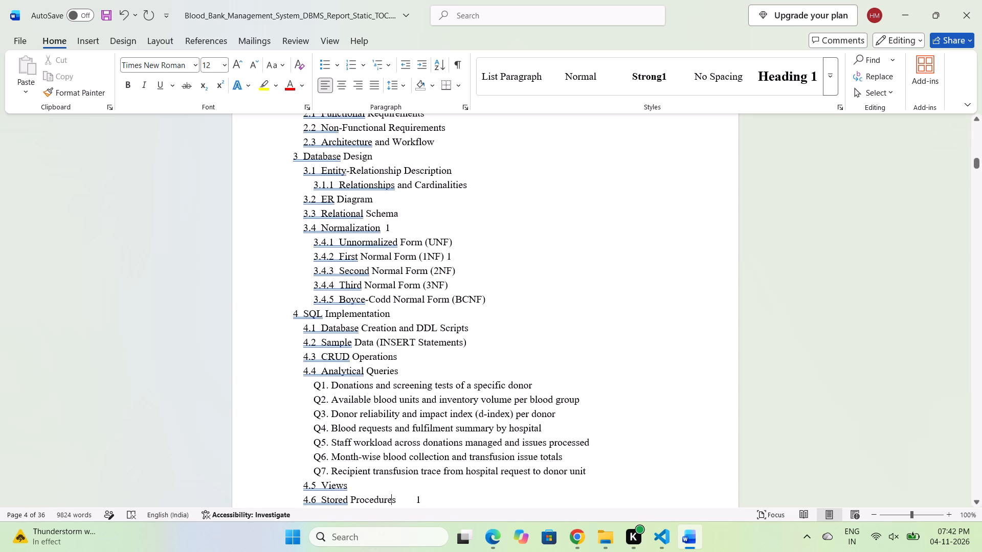
key("Right")
key("Right")
key("Right")
key("BackSpace")
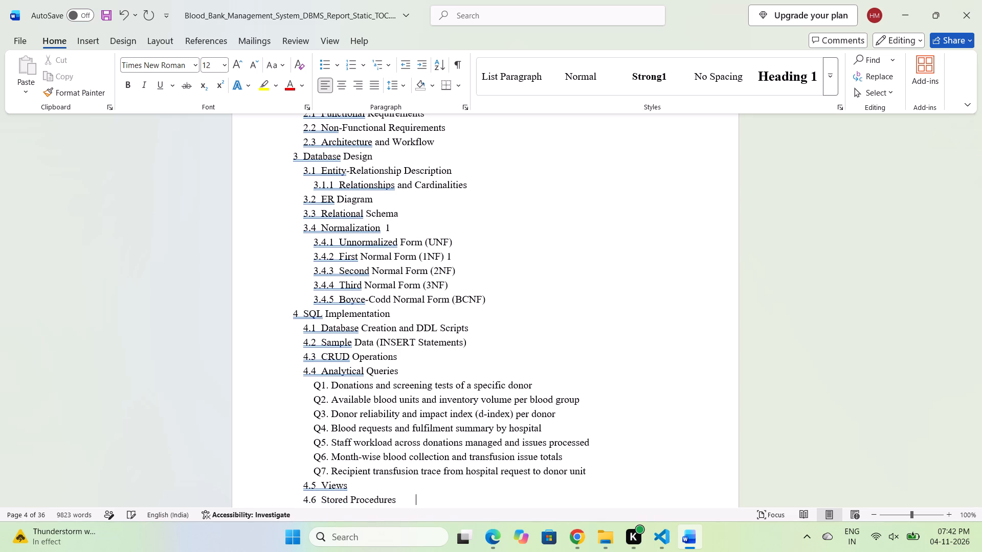
Delete the page number from Contents entry 4.6.1 sp_refresh_donor_metrics.
key("Down")
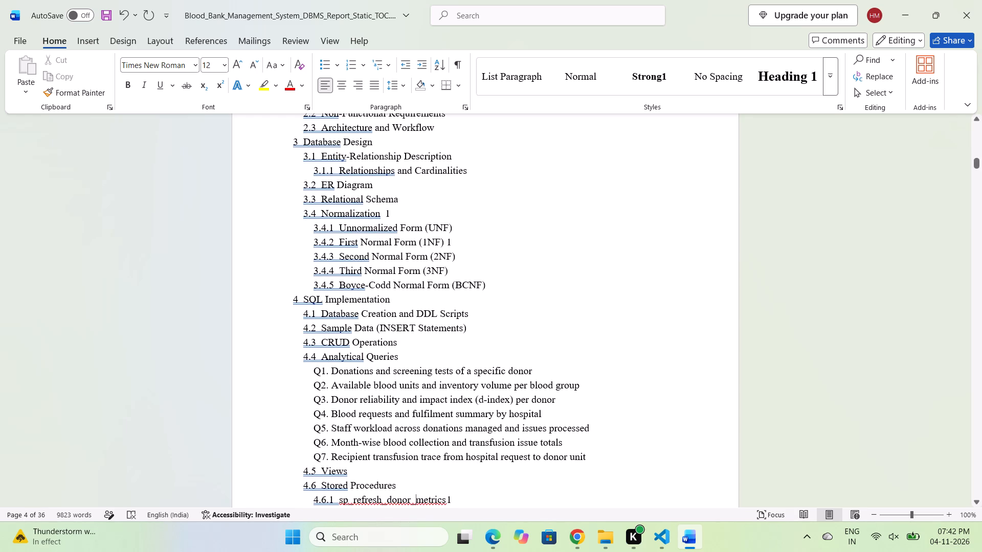
key("Right")
key("Right")
key("Right")
key("Right")
key("Right")
key("Right")
key("Right")
key("Right")
key("Right")
key("BackSpace")
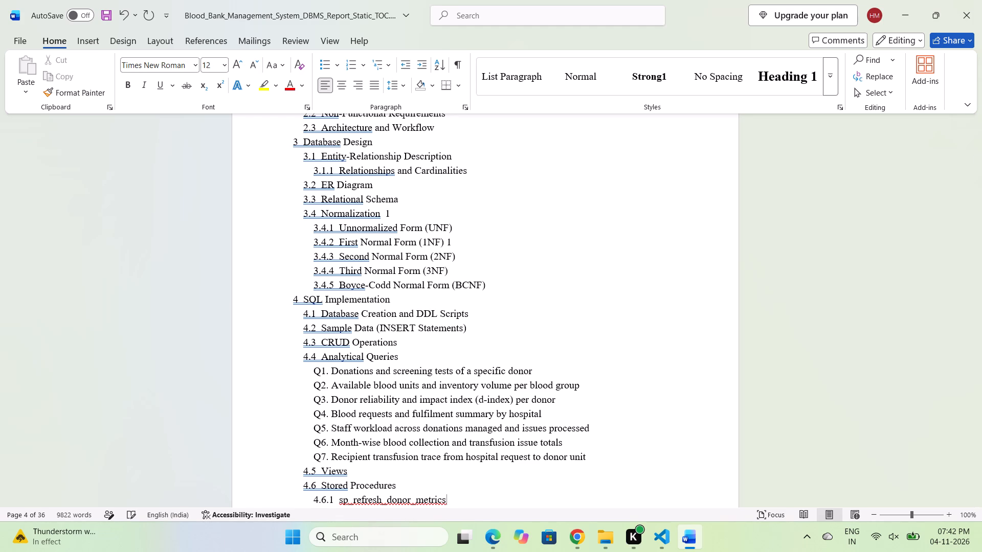
Delete the page numbers from the stored-procedure Contents entries 4.6.2, 4.6.3 and 4.6.4 and from 4.7 Triggers.
scroll(615, 427, "down", 5)
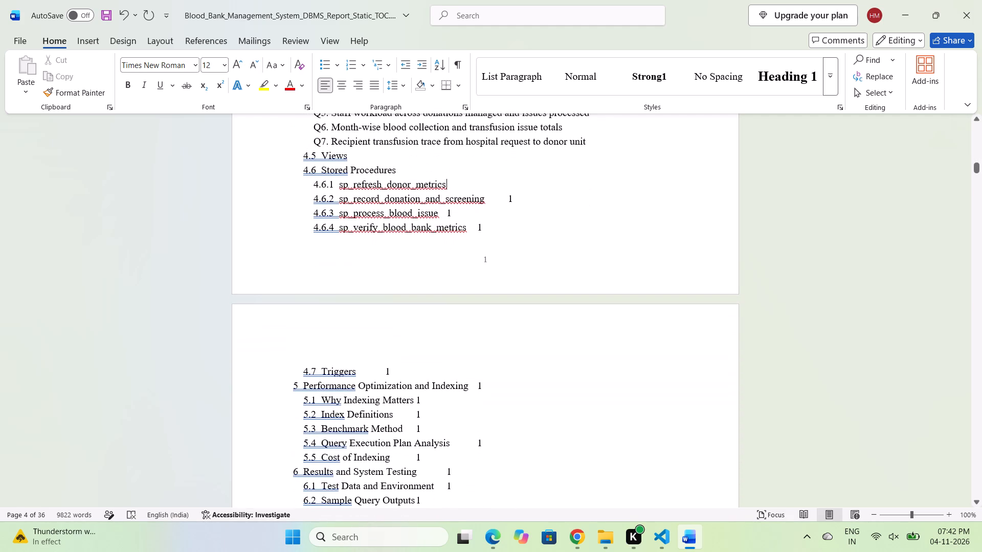
left_click(526, 197)
key("BackSpace")
left_click(456, 221)
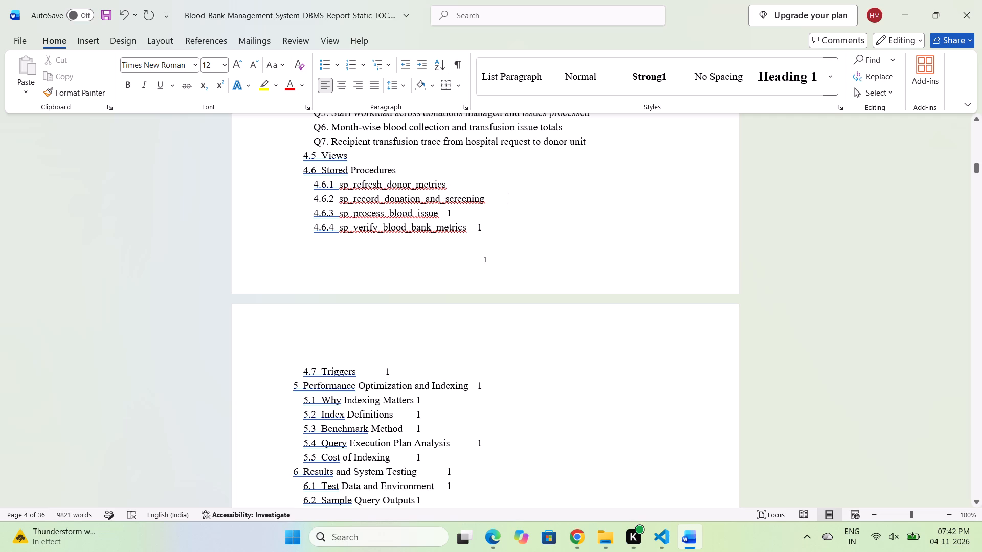
left_click(456, 215)
key("BackSpace")
left_click(488, 228)
key("BackSpace")
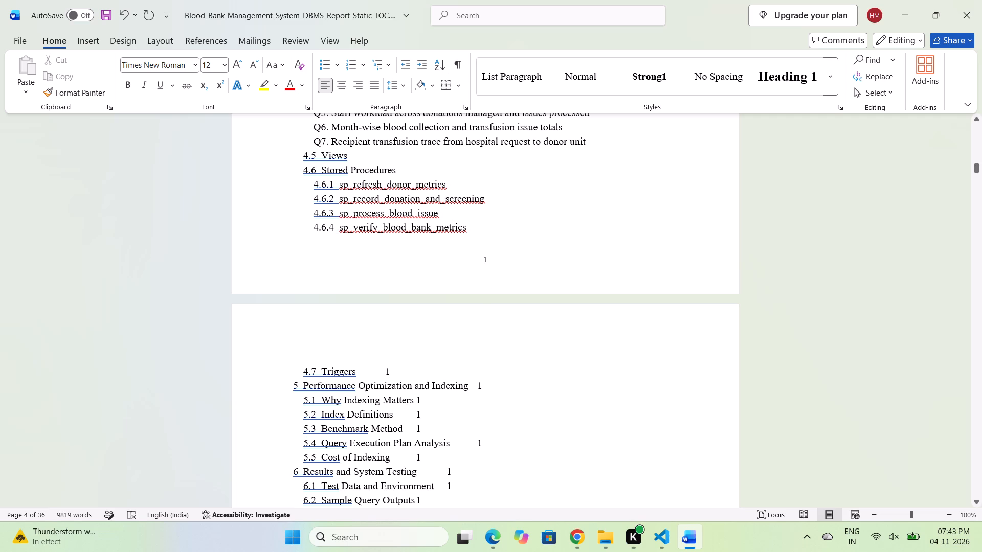
left_click(406, 370)
key("BackSpace")
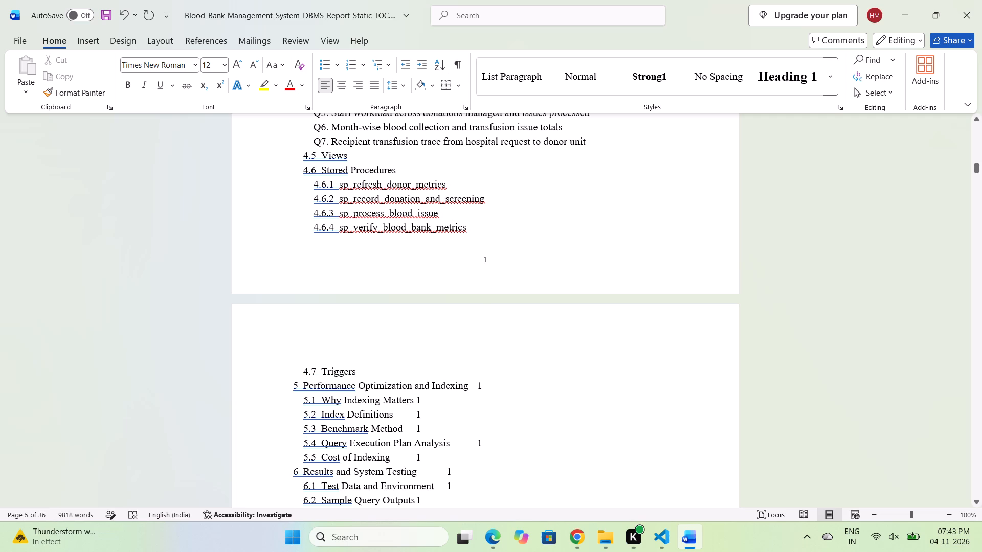
Delete the page numbers from Contents entry 5 Performance Optimization and Indexing and its subentries 5.1 through 5.5.
left_click(498, 387)
key("BackSpace")
left_click(441, 403)
key("BackSpace")
left_click(446, 421)
key("BackSpace")
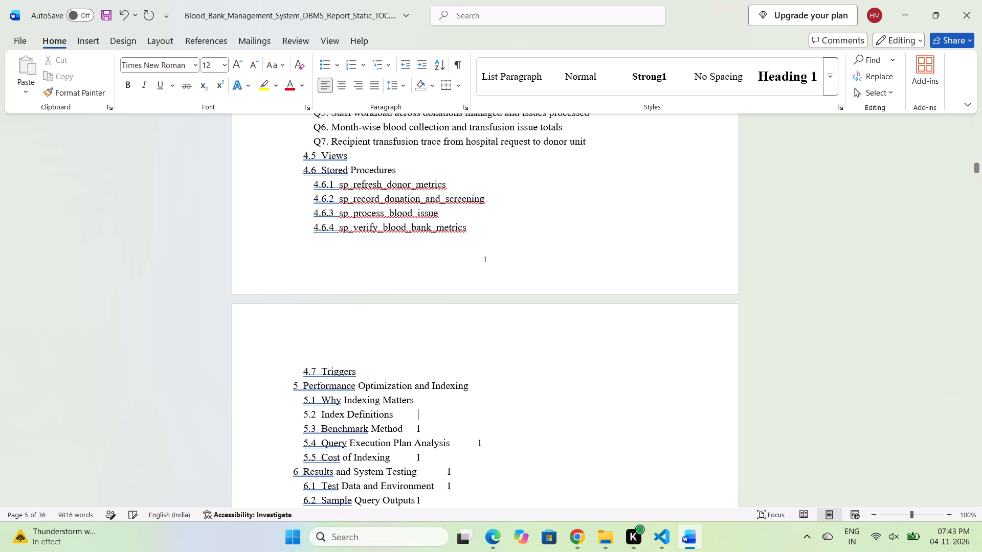
left_click(446, 424)
key("BackSpace")
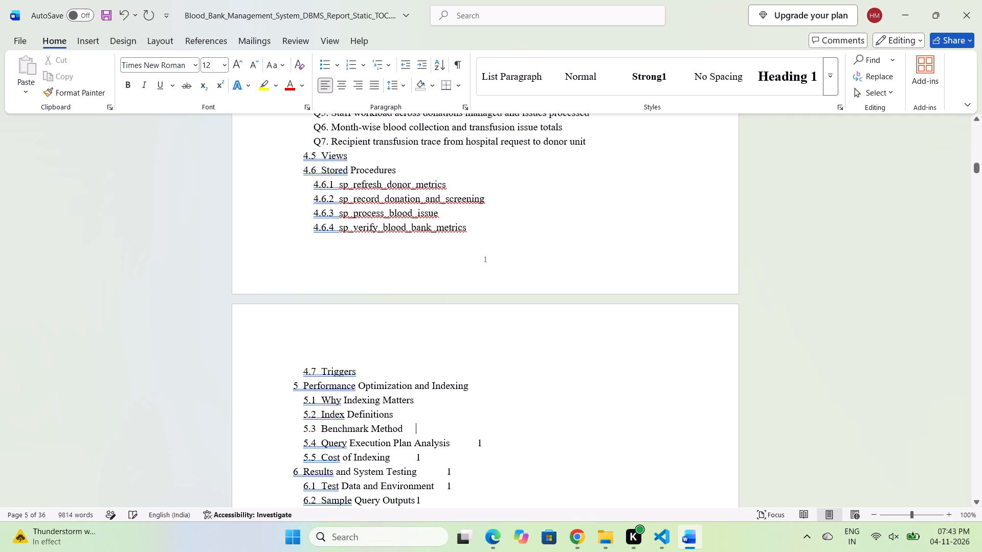
left_click(497, 441)
key("BackSpace")
left_click(483, 454)
key("BackSpace")
Delete the page numbers from Contents entry 6 Results and System Testing and its subentries 6.1 through 6.4.
left_click(497, 476)
key("BackSpace")
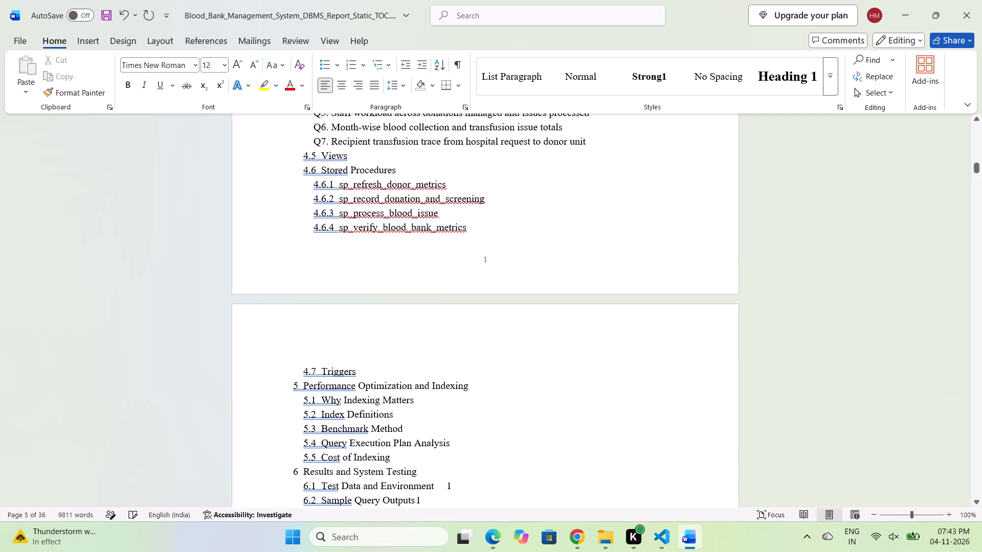
left_click(496, 490)
key("BackSpace")
scroll(496, 490, "down", 1)
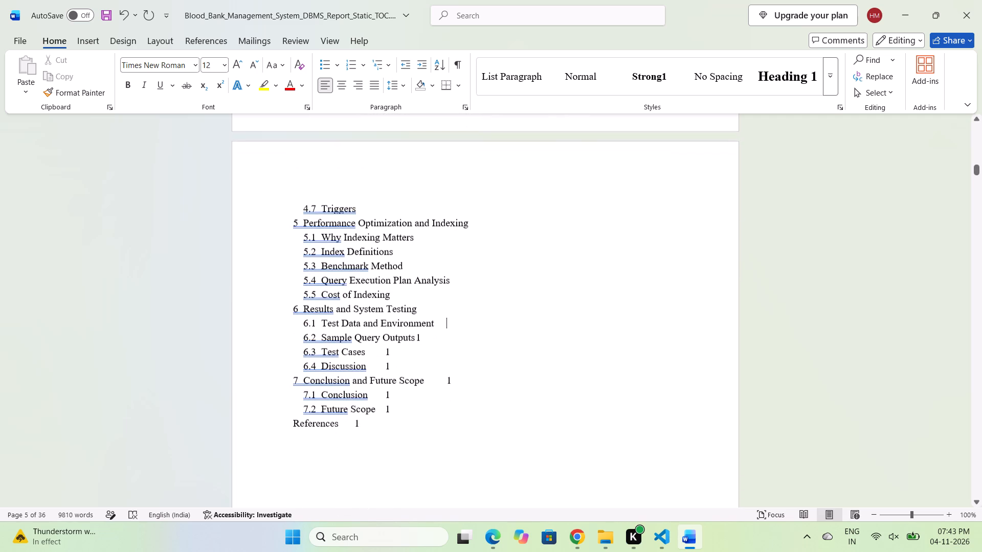
left_click(452, 342)
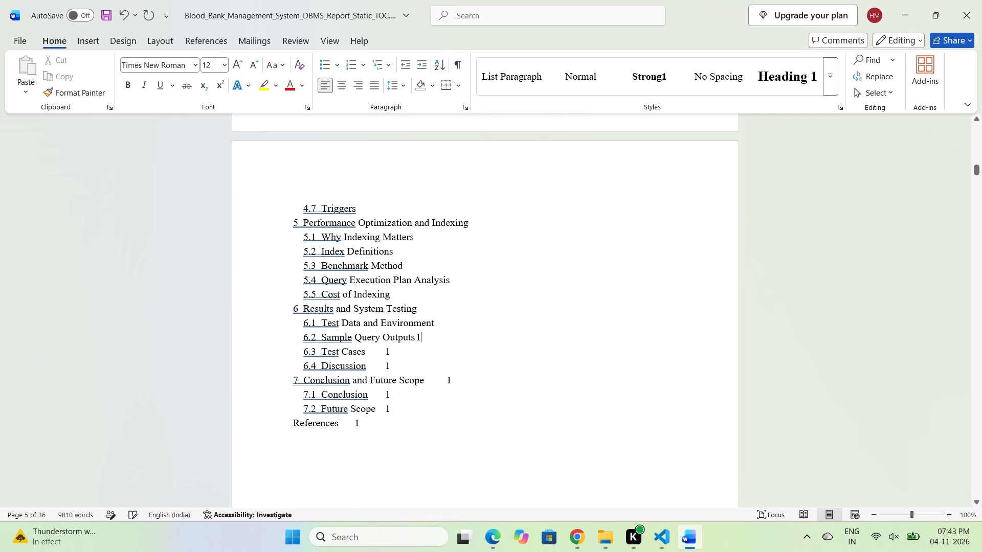
key("BackSpace")
left_click(451, 344)
left_click(451, 348)
key("BackSpace")
left_click(471, 365)
key("BackSpace")
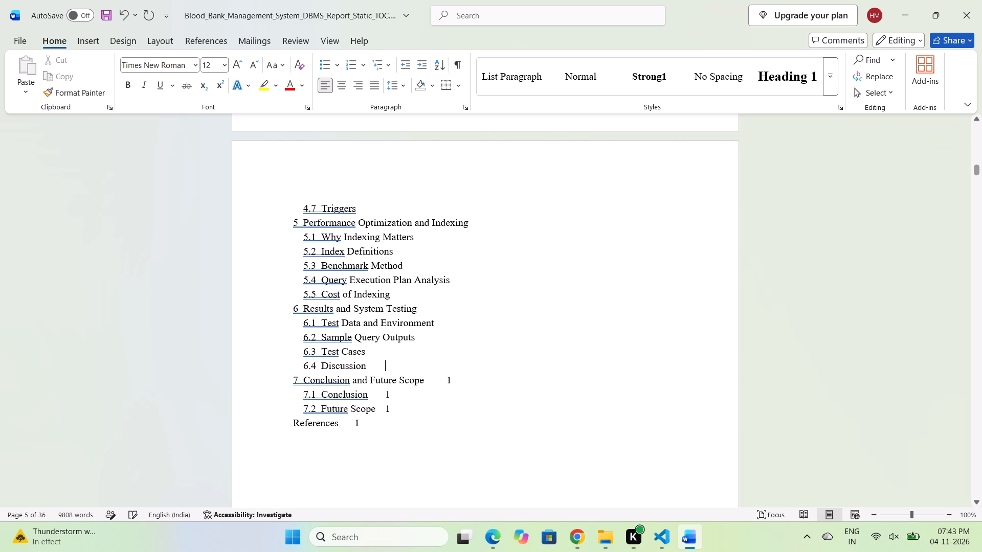
Delete the page numbers from Contents entries 7 Conclusion and Future Scope, 7.1, 7.2 and References.
left_click(482, 388)
left_click(484, 371)
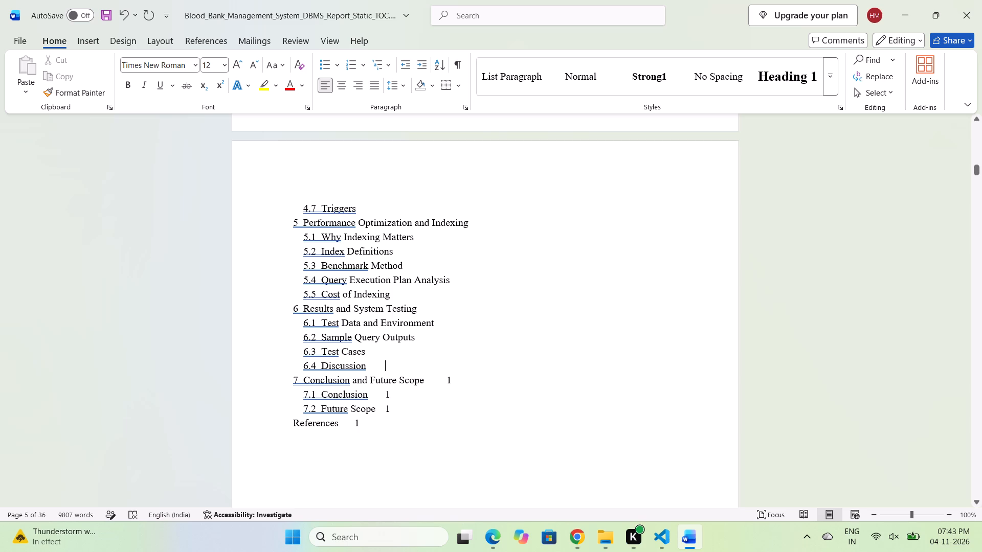
left_click(484, 380)
key("BackSpace")
left_click(456, 394)
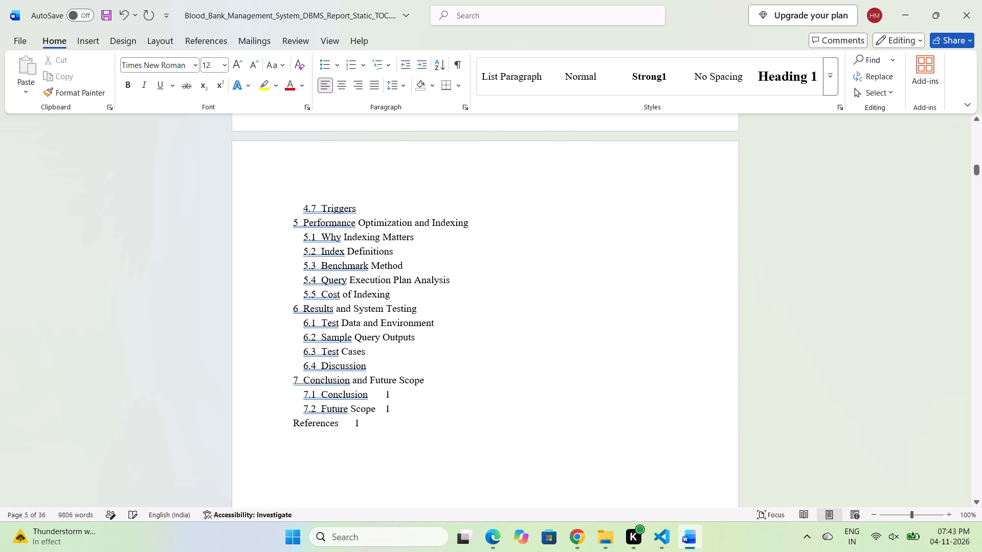
key("BackSpace")
left_click(453, 406)
key("BackSpace")
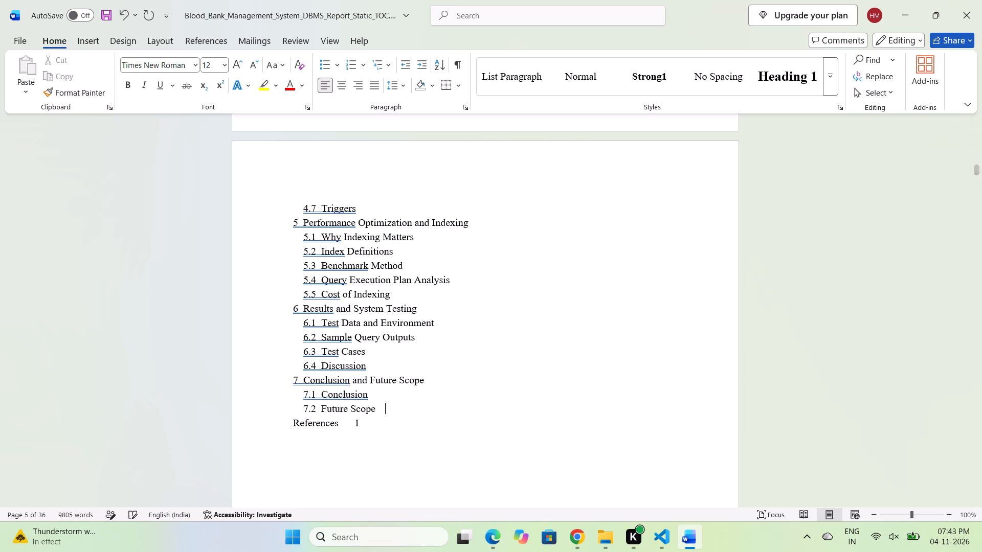
left_click(445, 424)
key("BackSpace")
Save the Blood Bank Management System report and close the document.
key("ctrl+s")
key("ctrl+s")
key("ctrl+s")
key("ctrl+s")
key("ctrl+s")
key("ctrl+s")
key("ctrl+s")
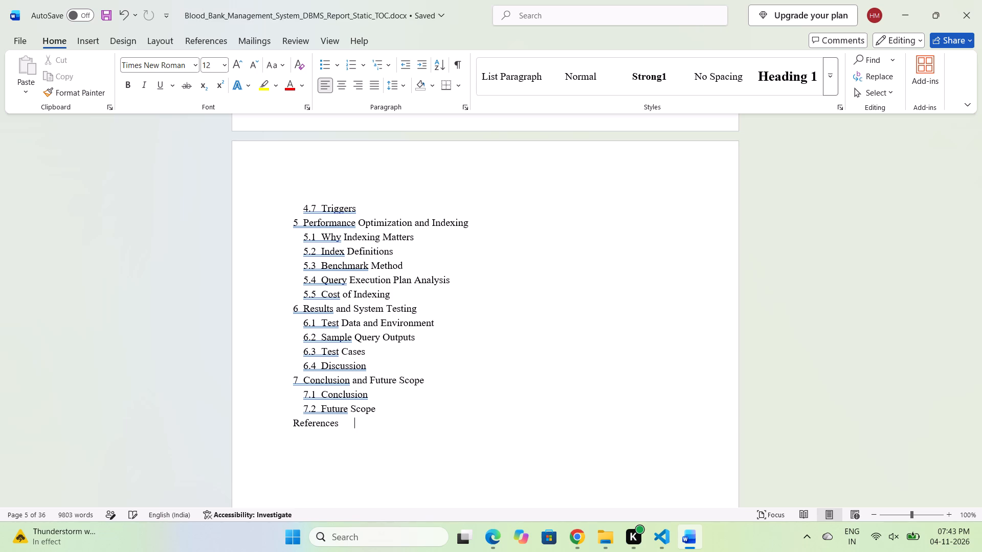
key("ctrl+s")
key("ctrl+s")
scroll(445, 424, "down", 3)
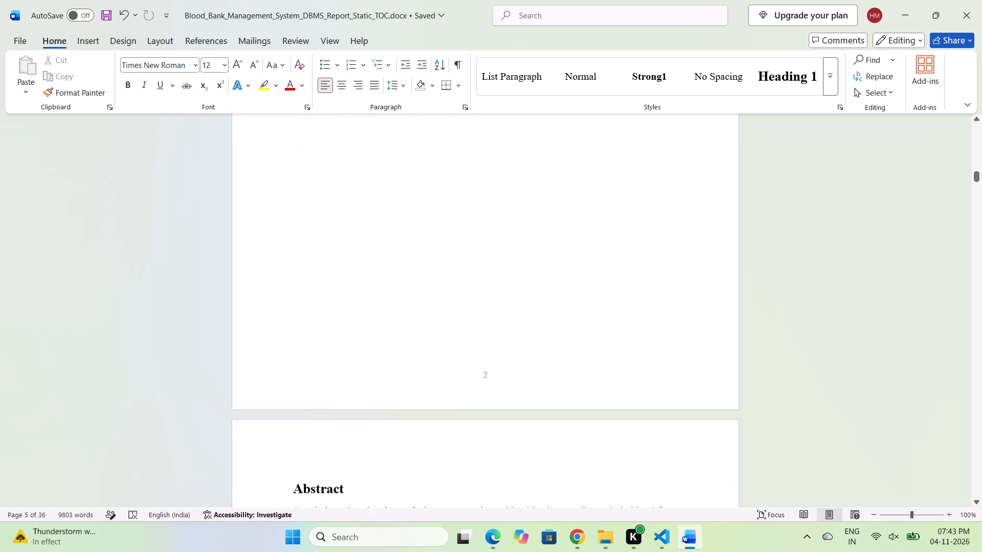
key("ctrl+s")
key("ctrl+s")
scroll(445, 424, "down", 1)
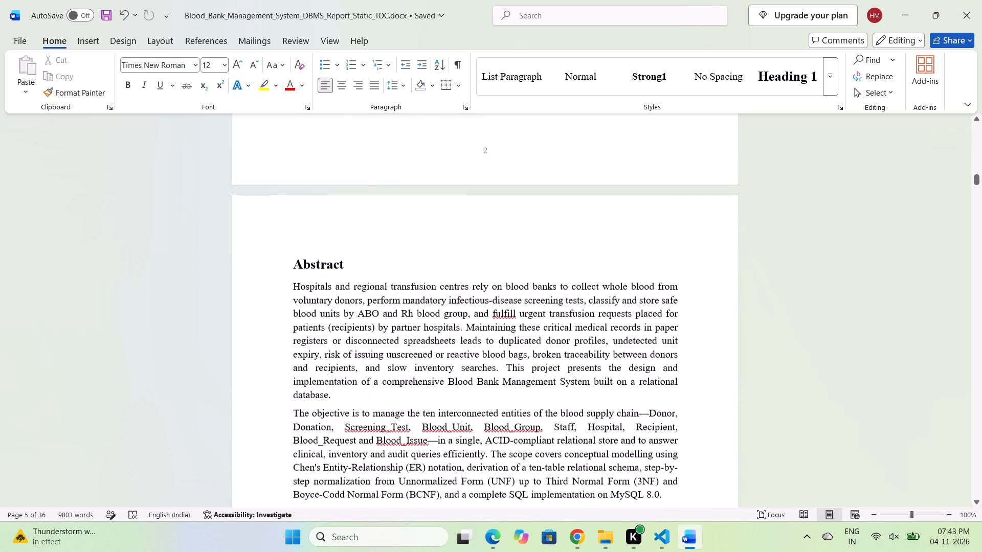
key("ctrl+s")
left_click(980, 13)
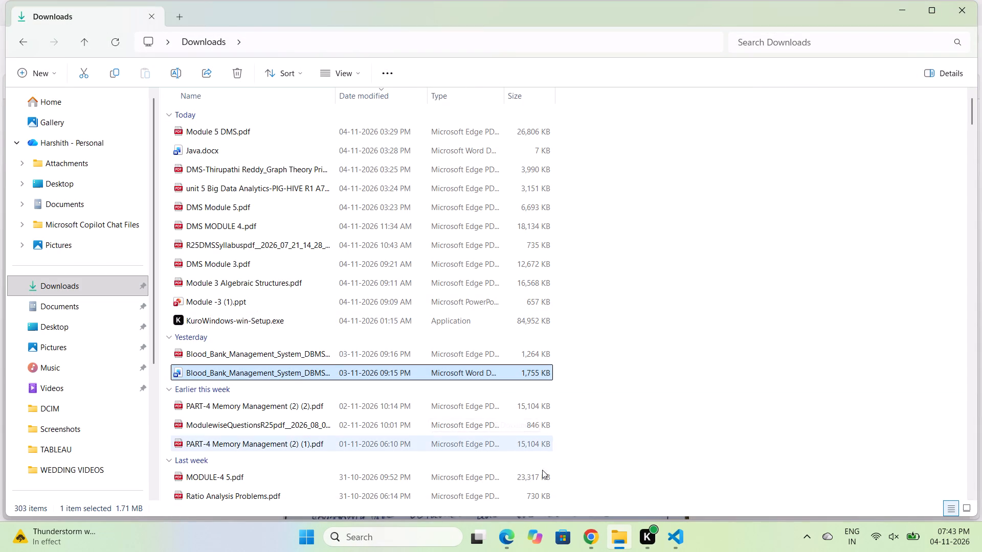
Switch to Microsoft Edge, search for ilovepdf in a new tab and open the iLovePDF website.
left_click(498, 538)
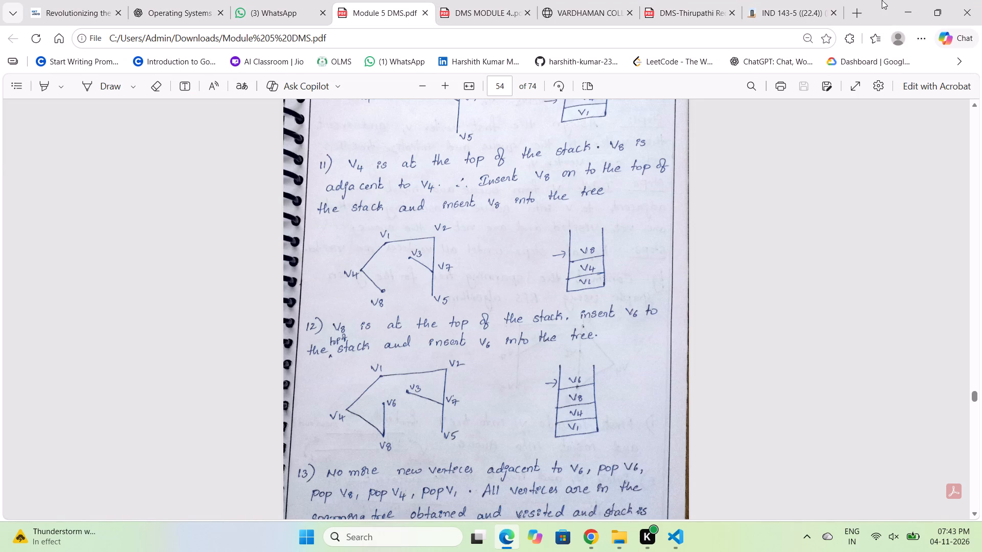
left_click(861, 3)
type("ilo")
key("Return")
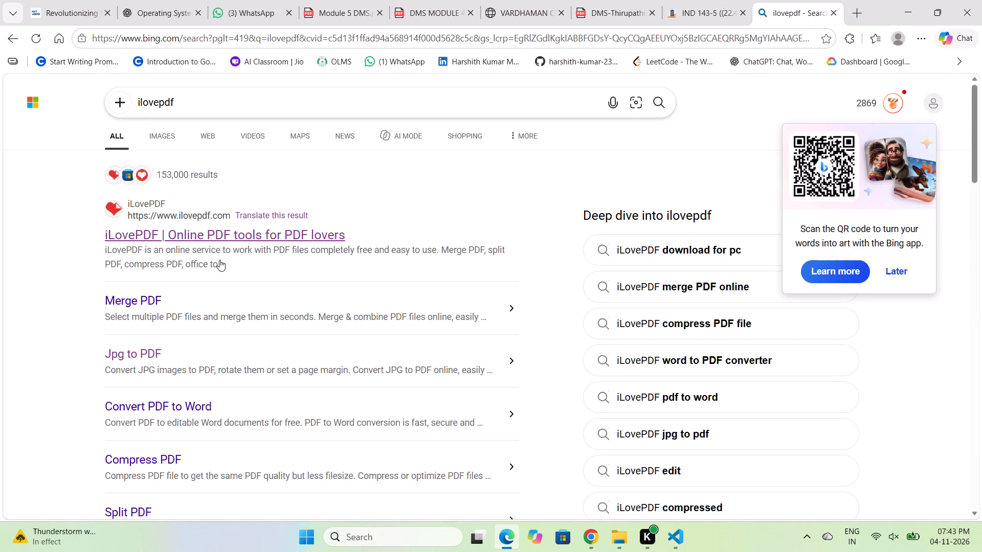
left_click(219, 260)
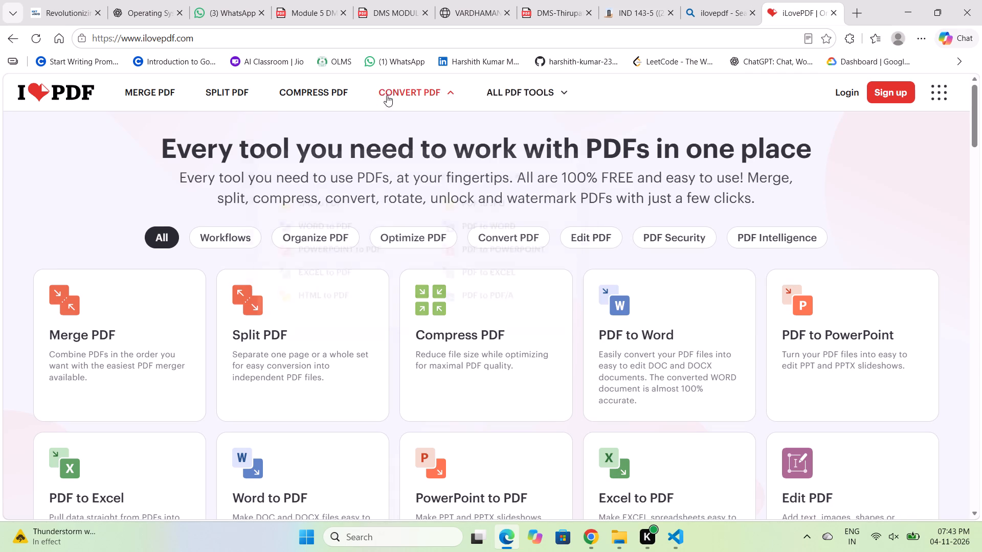
Load Blood_Bank_Management_System_DBMS_Report_Static_TOC.docx from Downloads into iLovePDF's Word to PDF converter.
left_click(342, 187)
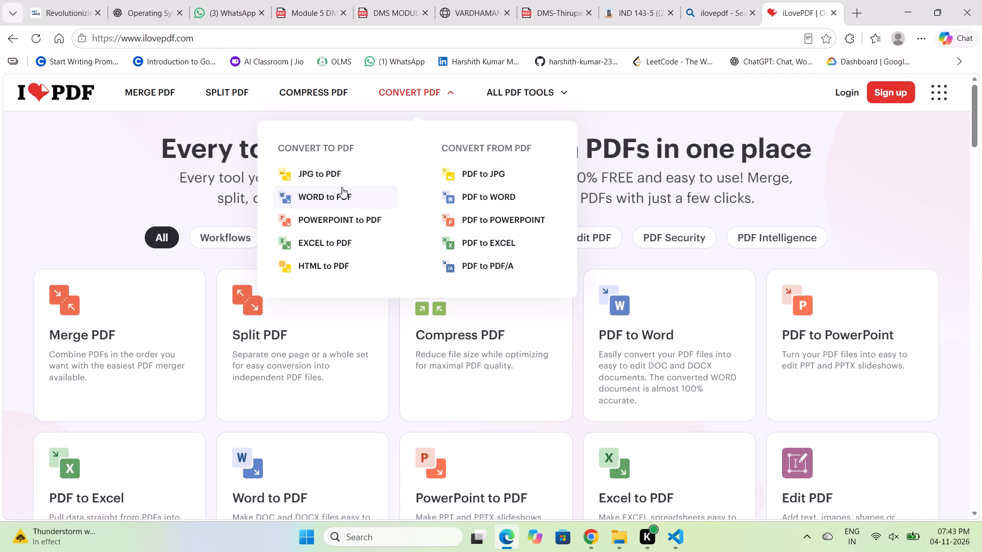
left_click(471, 223)
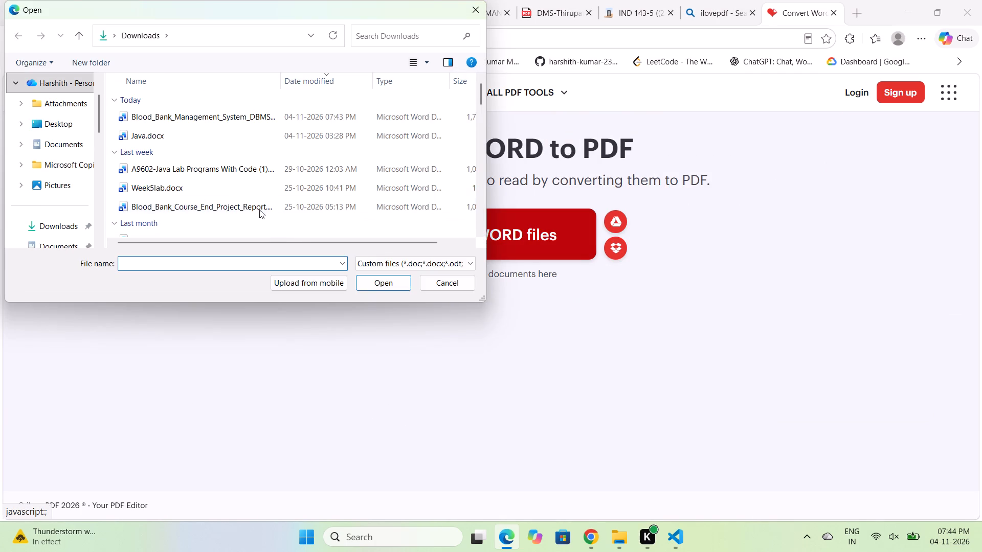
scroll(253, 205, "down", 2)
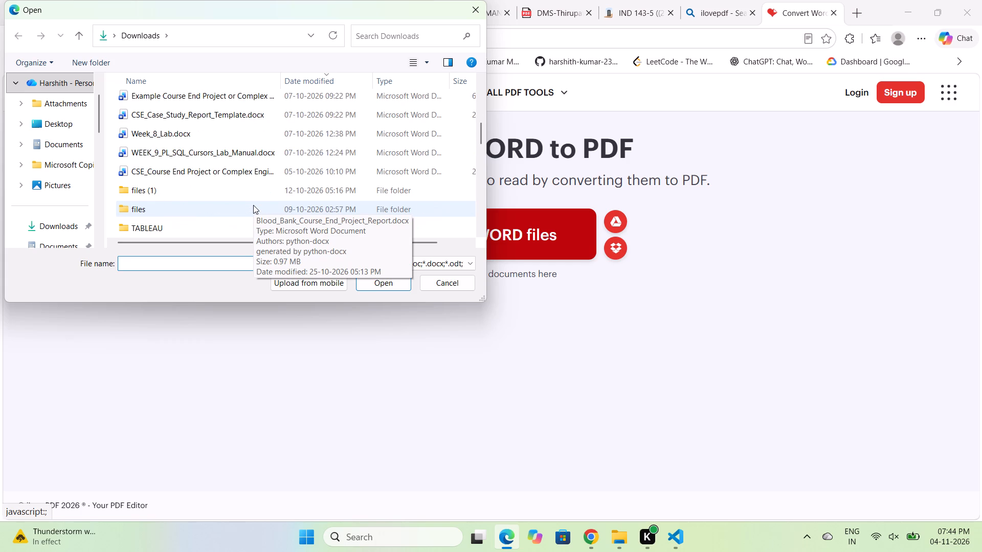
scroll(253, 205, "up", 5)
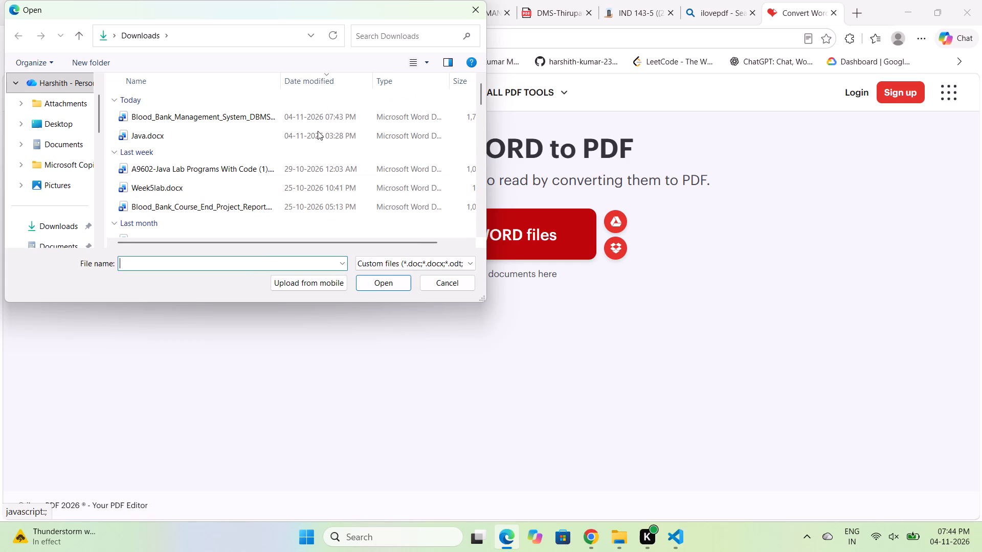
left_click(269, 114)
left_click(269, 114)
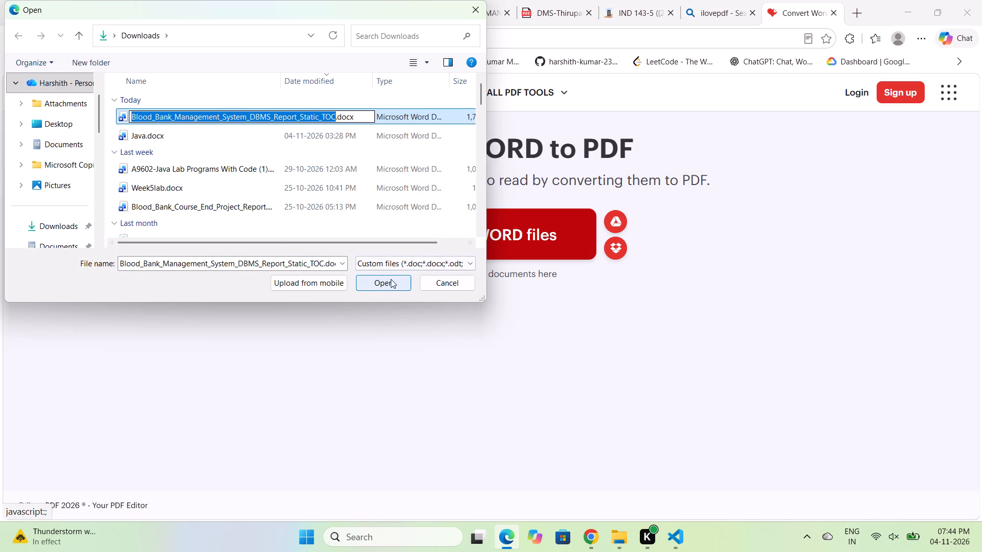
left_click(391, 279)
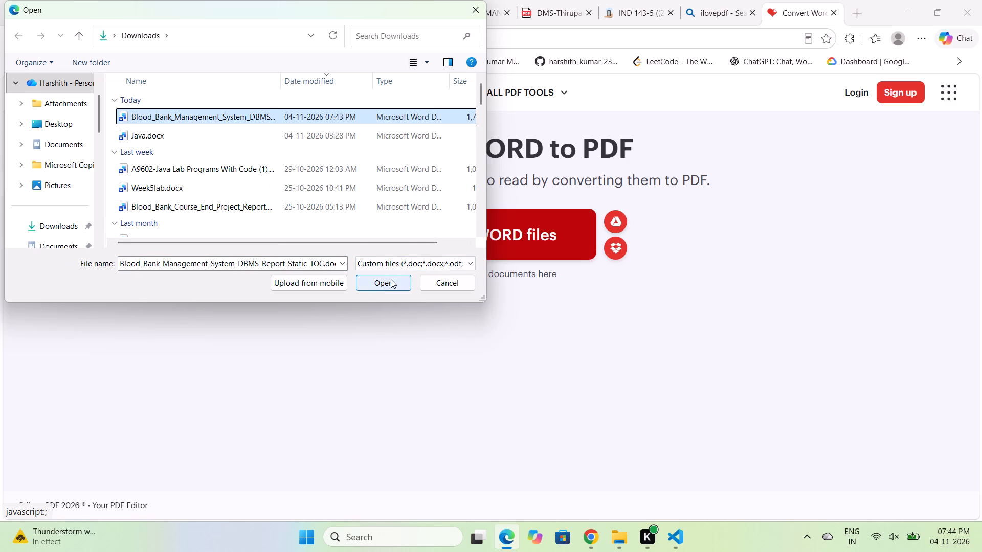
left_click(390, 285)
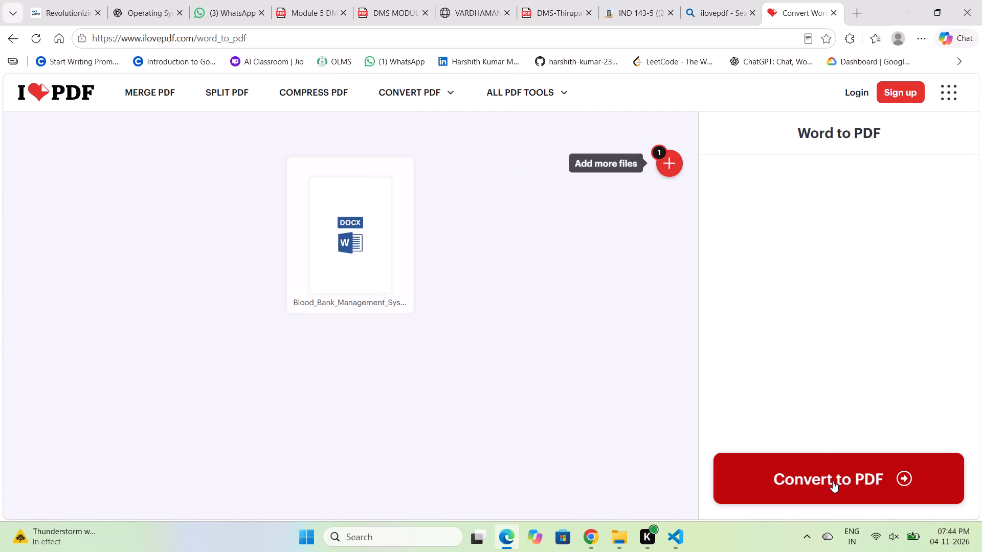
Convert the loaded Word report to PDF and download the result.
left_click(833, 481)
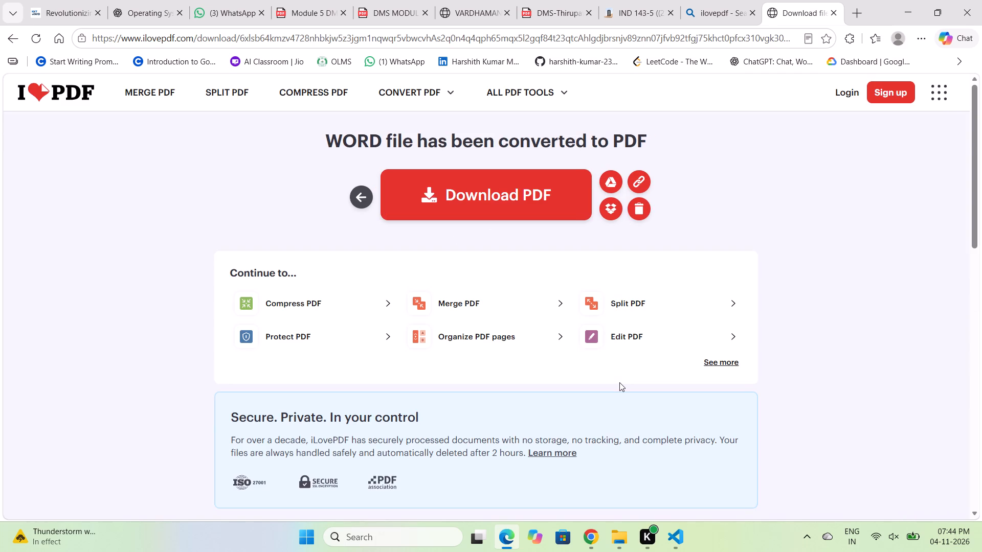
left_click(487, 188)
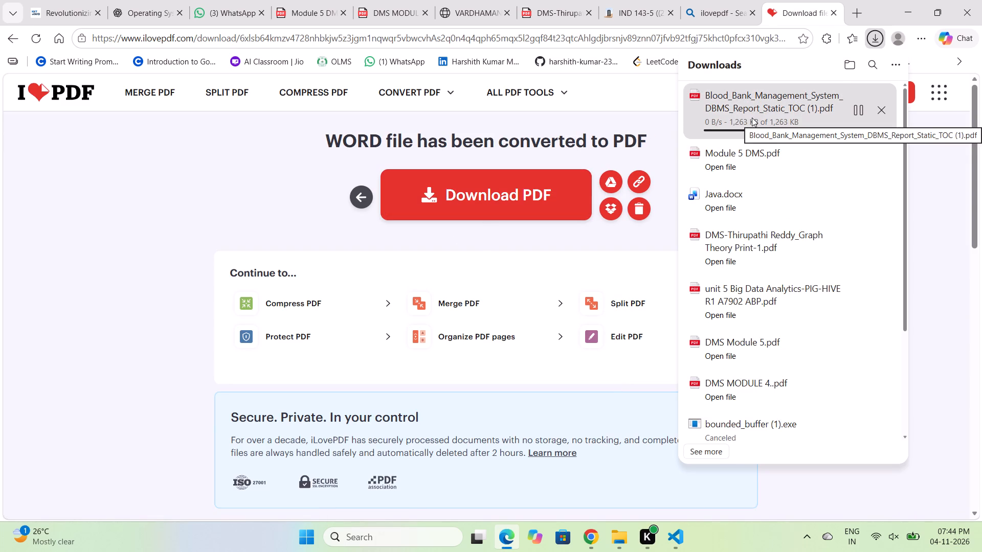
Open the downloaded Blood_Bank_Management_System_DBMS_Report_Static_TOC (1).pdf and check its cover, certificate and Contents pages.
left_click(799, 103)
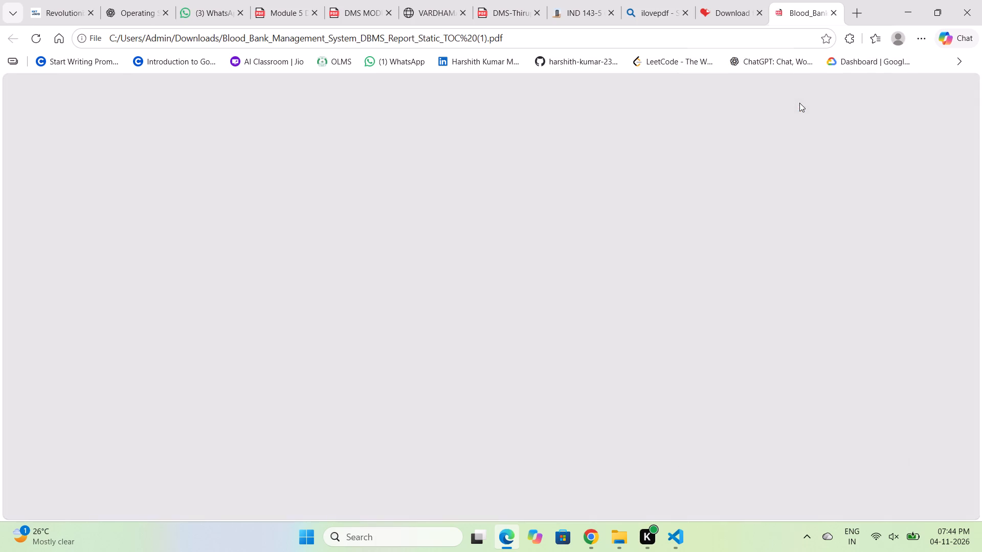
scroll(495, 317, "down", 2)
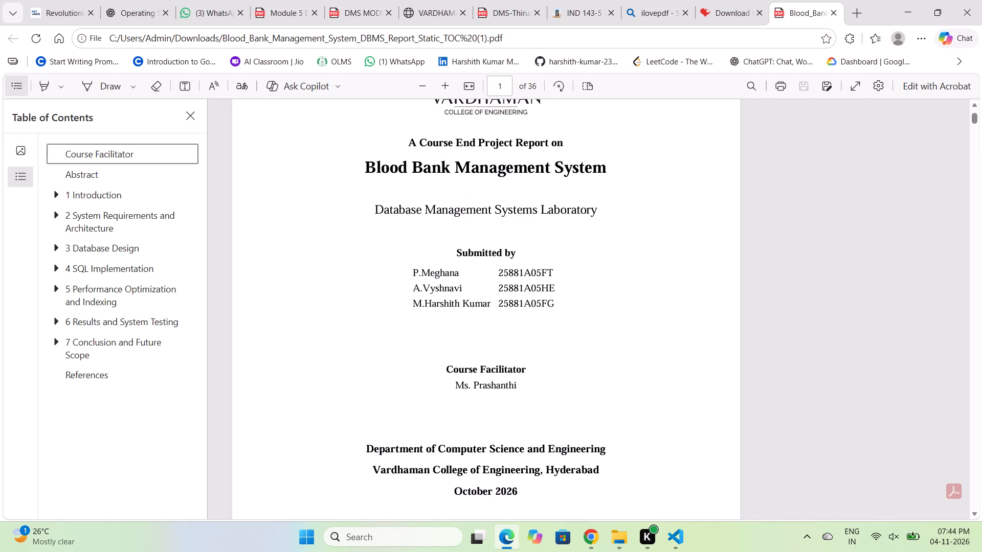
scroll(495, 317, "down", 7)
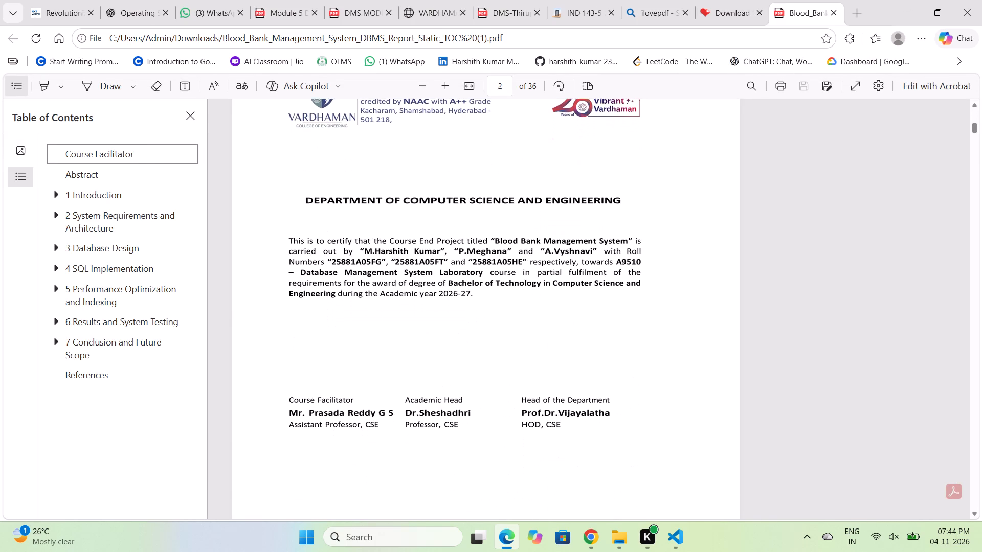
scroll(495, 317, "down", 4)
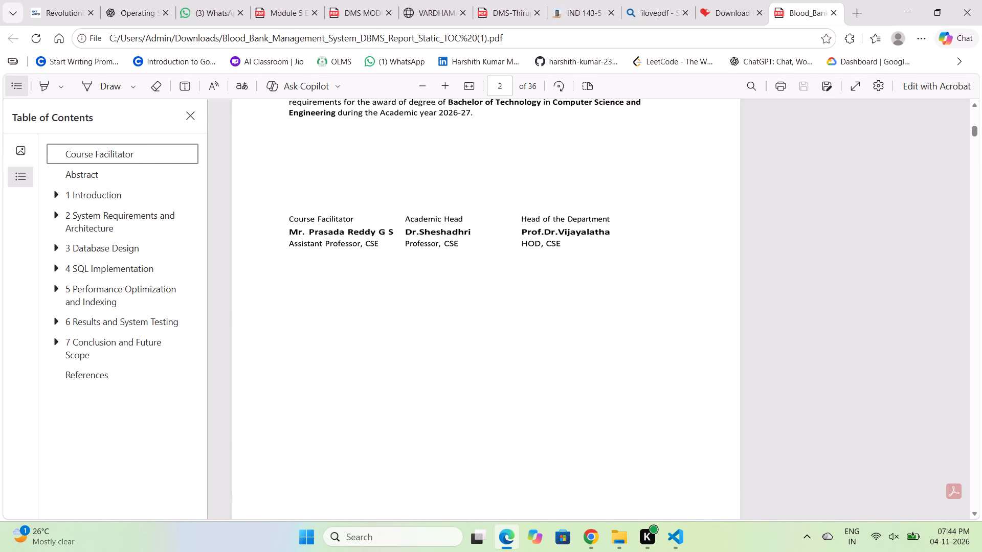
scroll(495, 317, "down", 8)
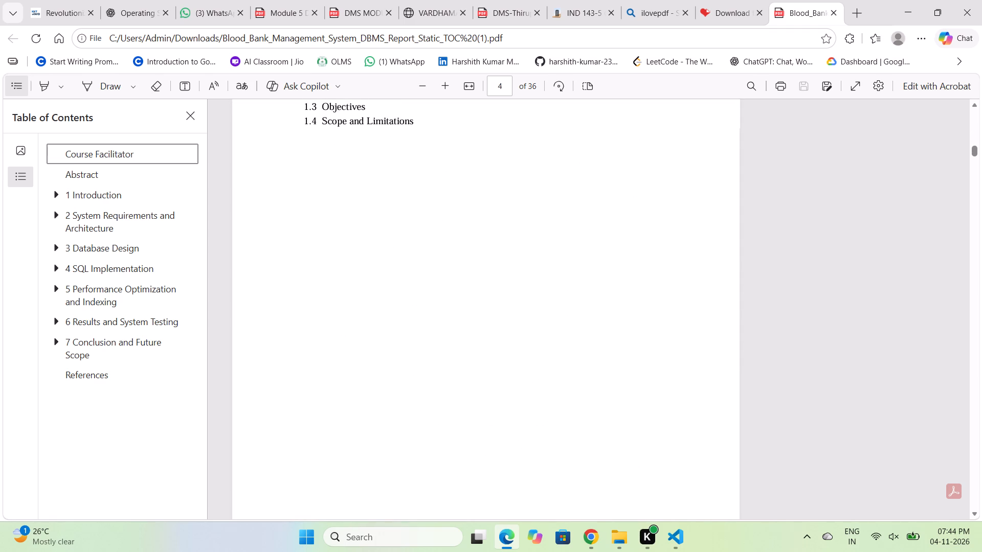
scroll(495, 317, "up", 2)
scroll(495, 317, "down", 6)
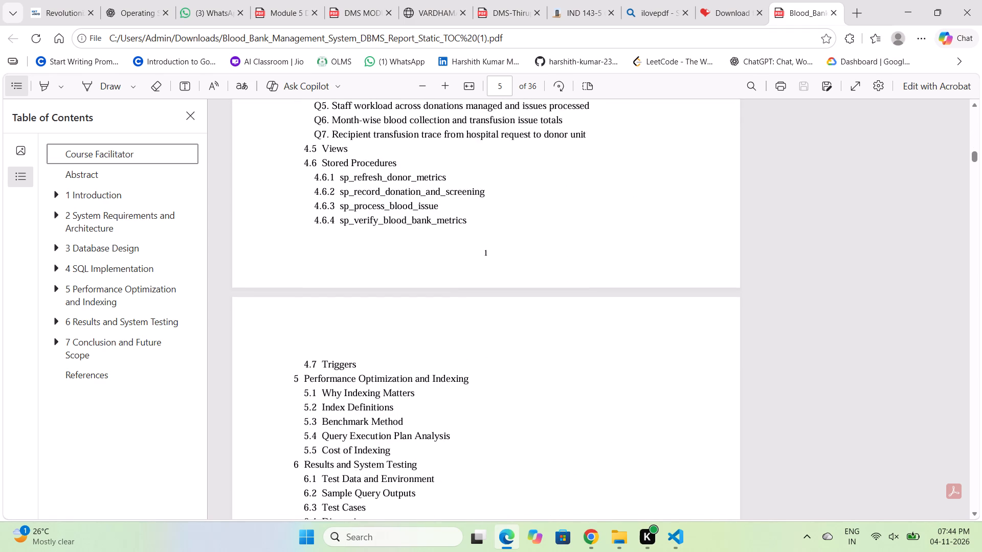
Review the PDF report's body from the end of the Contents and the Abstract through the Chapter 3 relational schema tables.
scroll(495, 317, "down", 8)
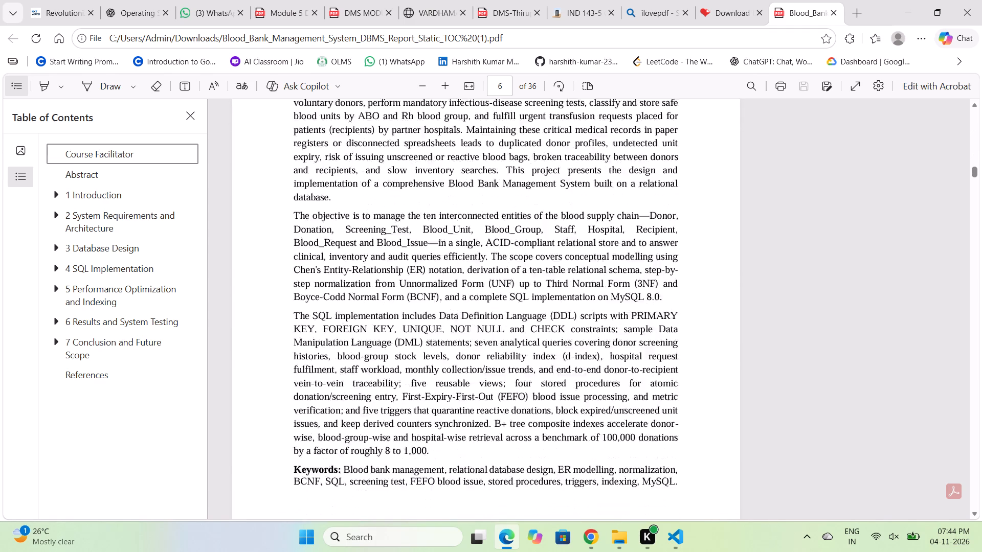
scroll(495, 317, "down", 8)
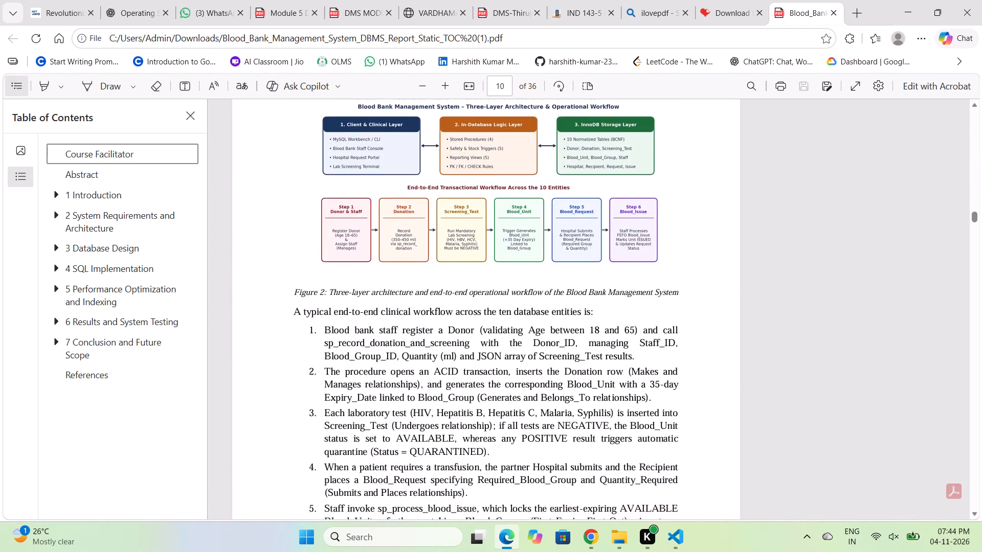
scroll(495, 317, "down", 6)
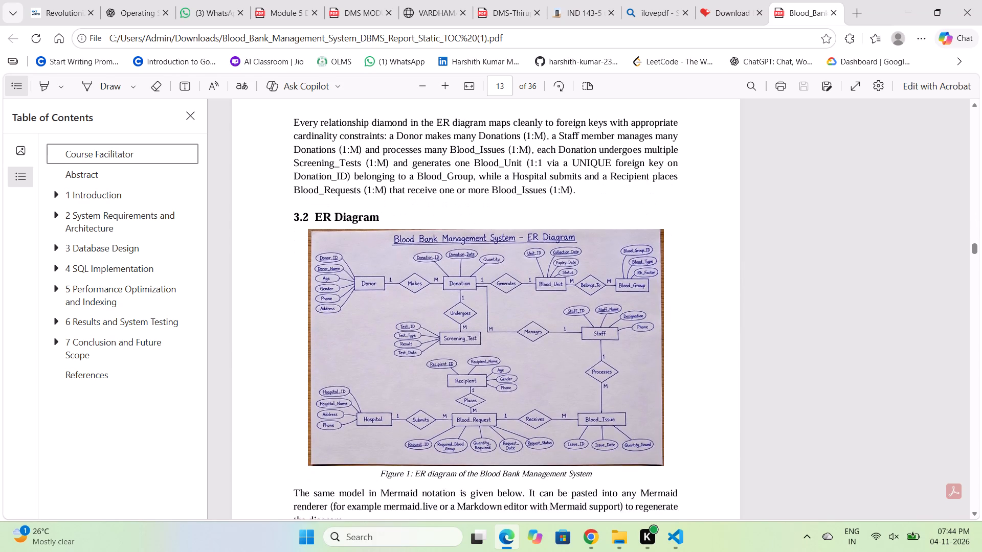
scroll(495, 317, "down", 5)
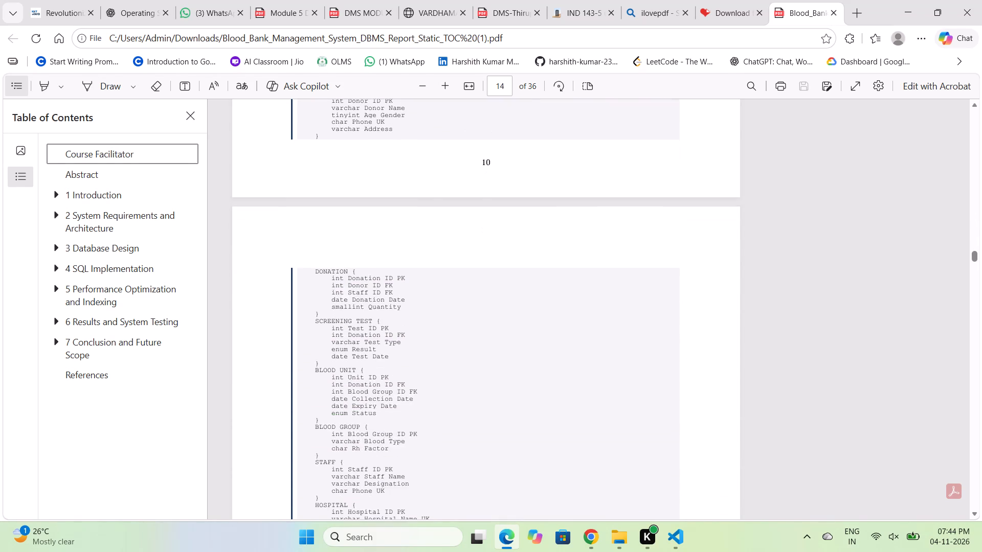
scroll(495, 317, "down", 7)
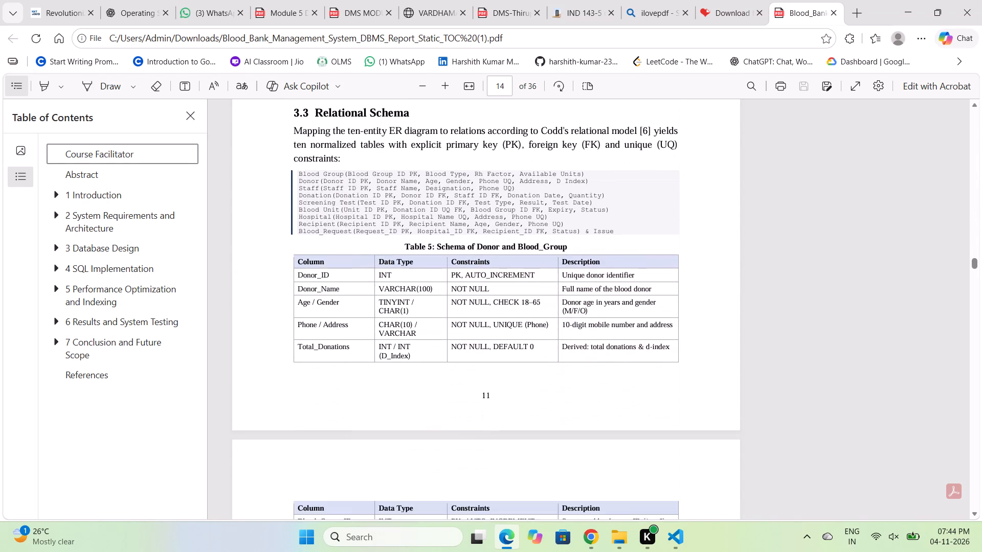
scroll(495, 317, "down", 6)
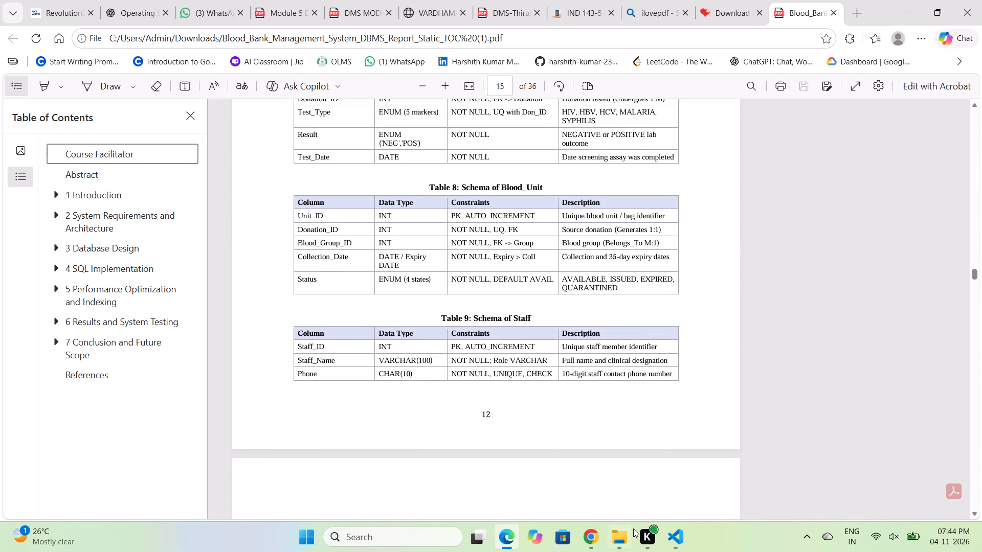
Switch to File Explorer, refresh the Downloads folder and copy the newly downloaded Blood Bank Management System report PDF.
left_click(618, 545)
scroll(309, 346, "up", 2)
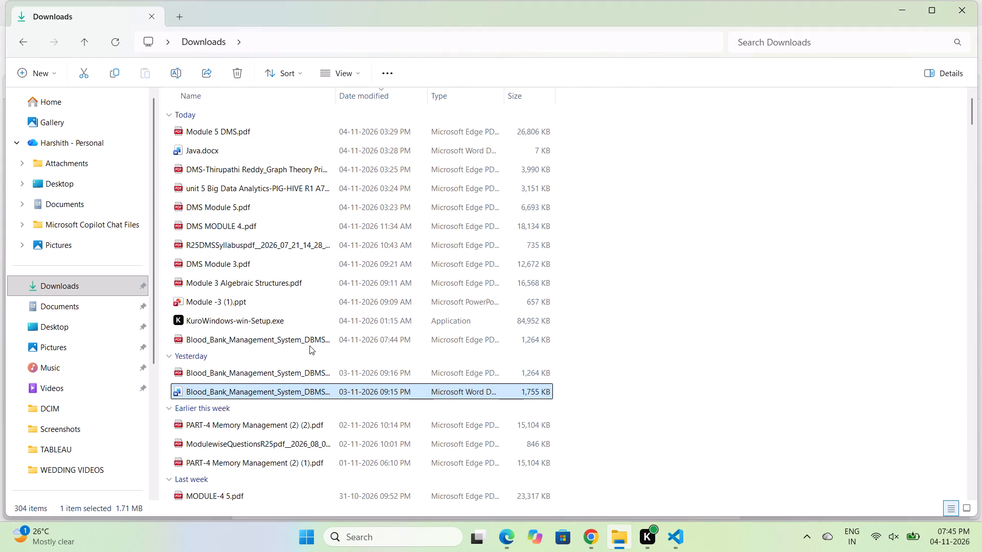
scroll(309, 346, "up", 1)
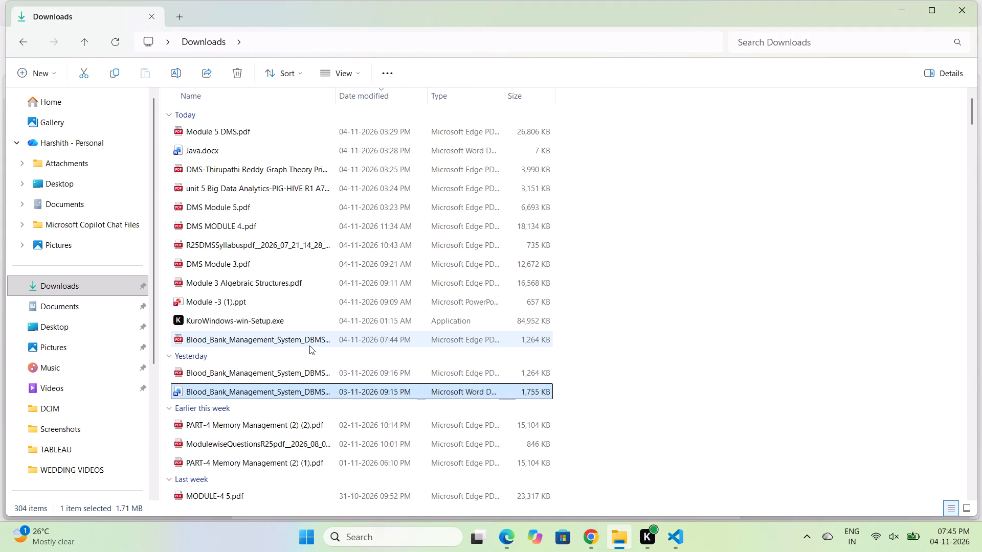
key("ctrl+r")
scroll(309, 346, "up", 2)
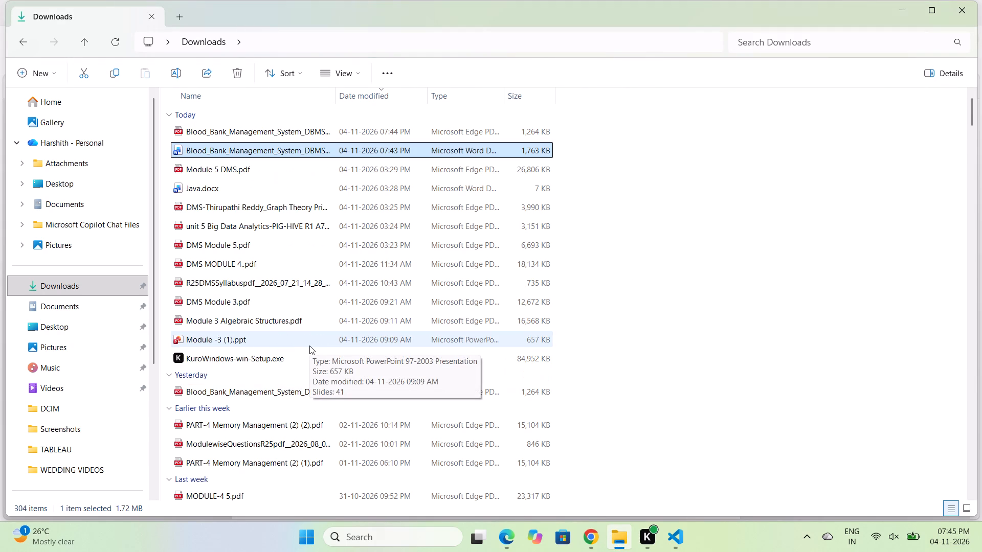
left_click(291, 132)
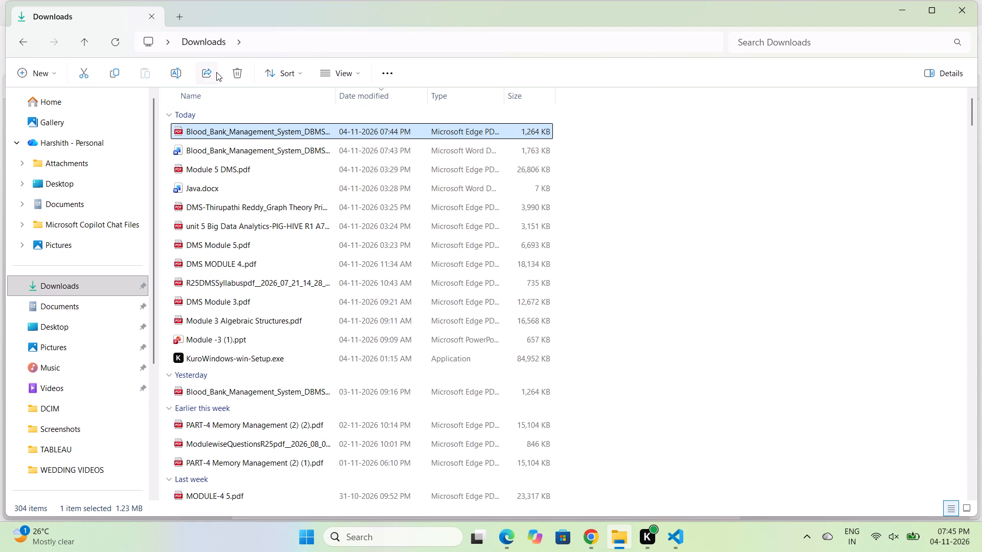
left_click(109, 74)
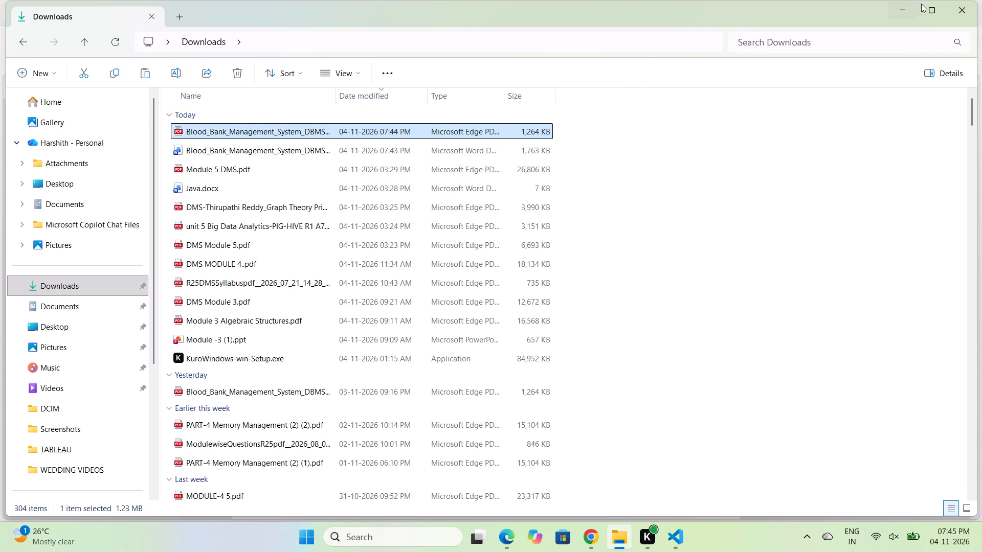
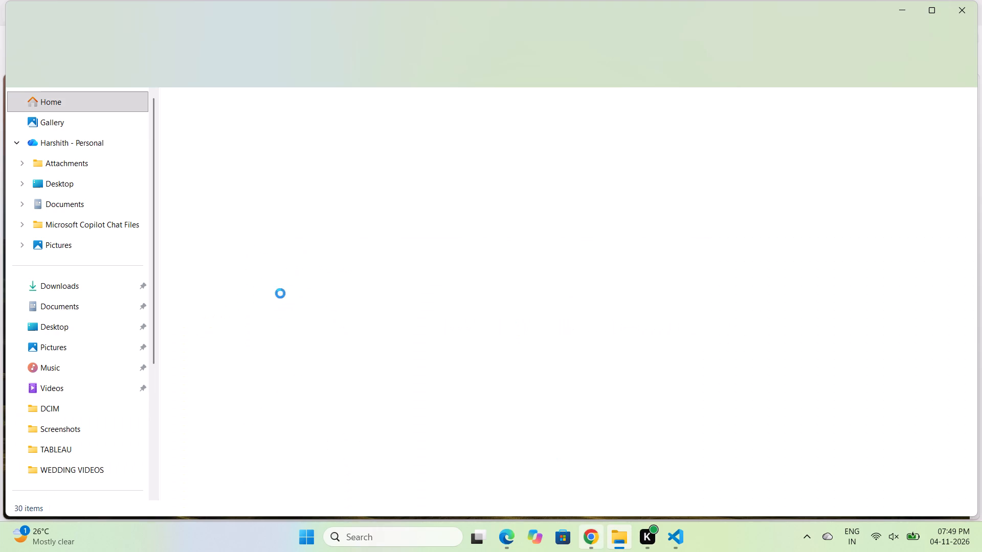
Open the Blood_Bank_Course_End_Project_Report Word document from Downloads, examine its cover, Contents and opening sections, and close it.
left_click(76, 288)
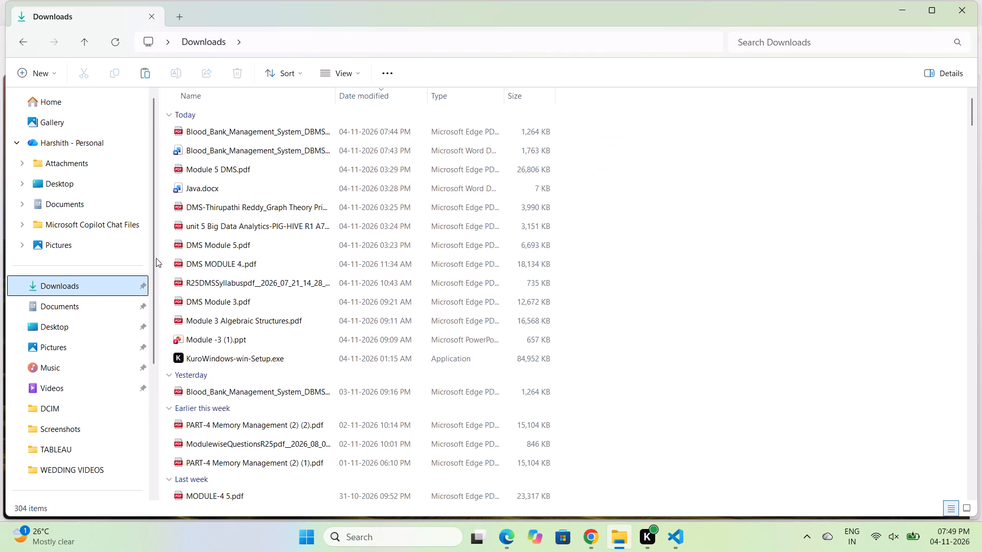
scroll(284, 316, "down", 1)
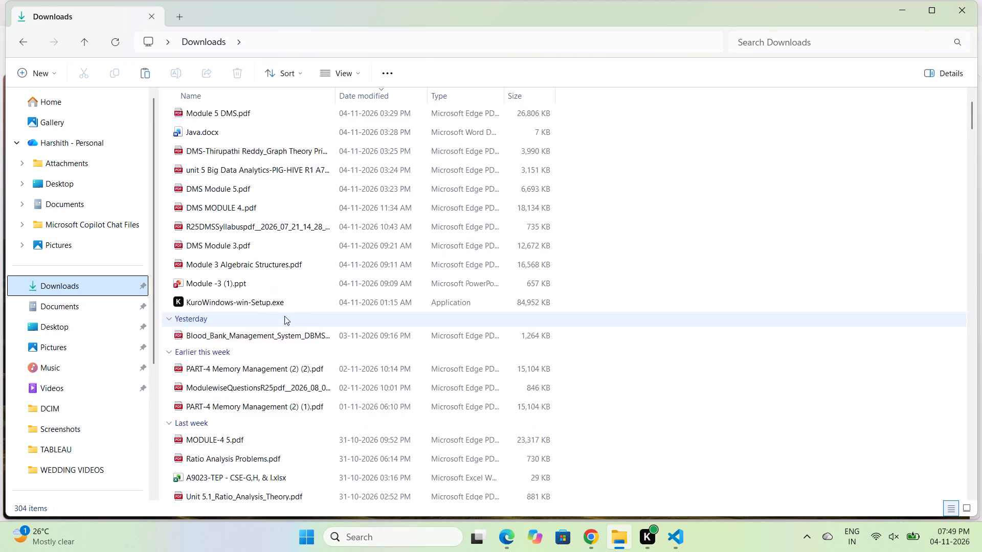
scroll(284, 316, "down", 6)
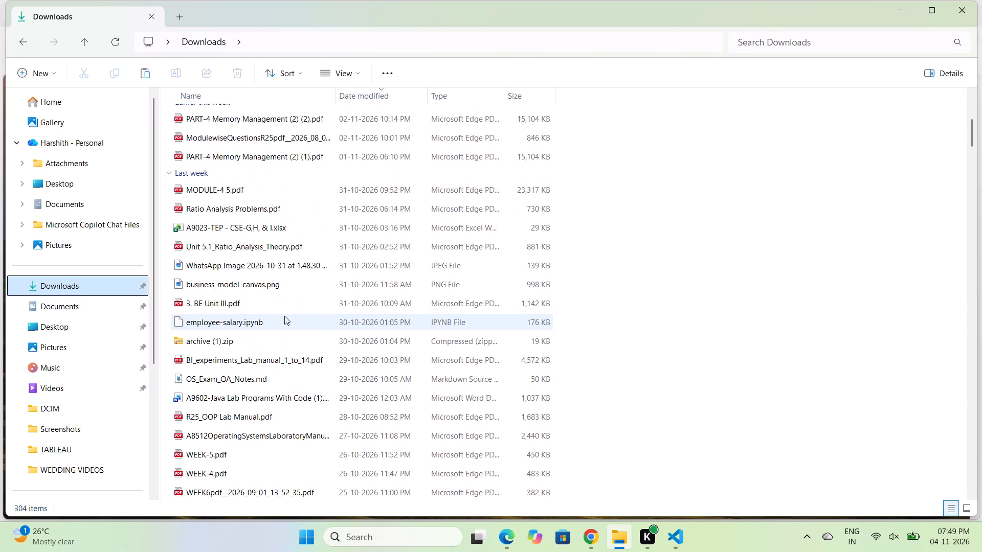
scroll(284, 316, "down", 3)
scroll(284, 316, "up", 1)
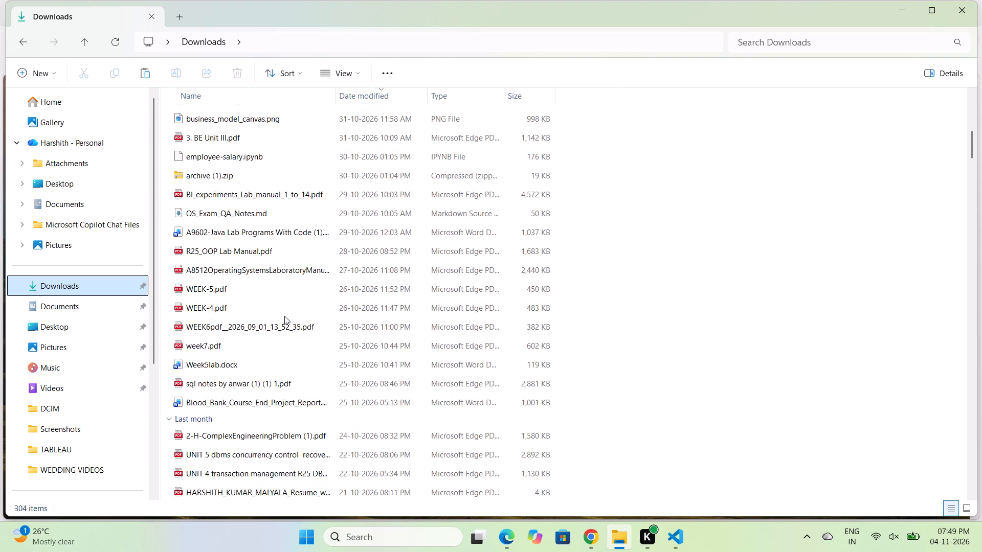
left_click(301, 403)
double_click(301, 403)
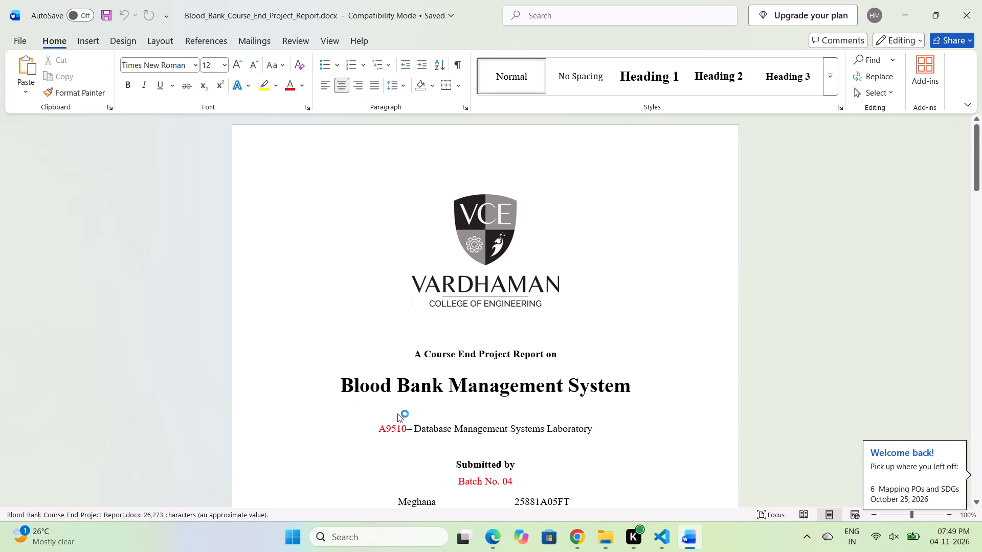
scroll(494, 467, "down", 2)
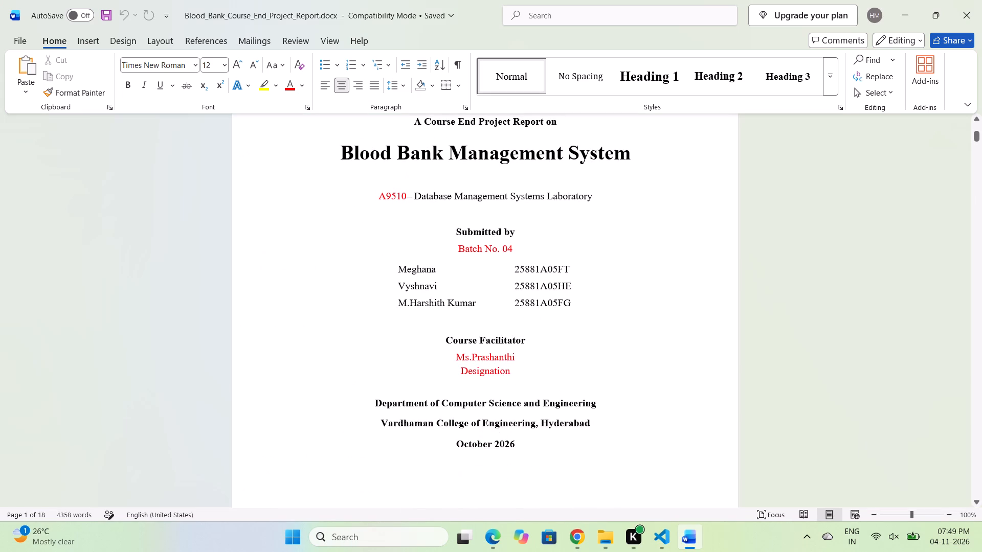
scroll(494, 467, "down", 5)
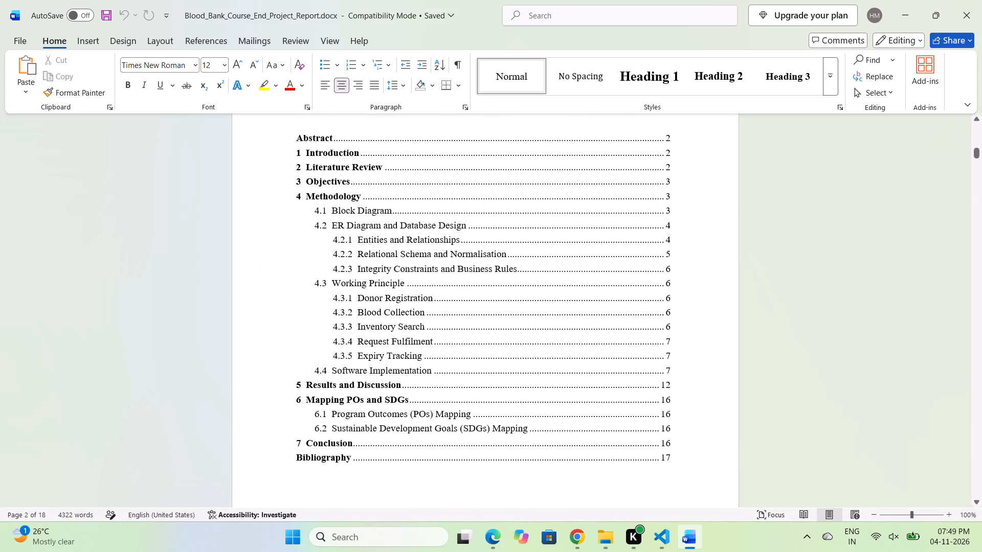
scroll(494, 467, "down", 3)
scroll(494, 467, "up", 4)
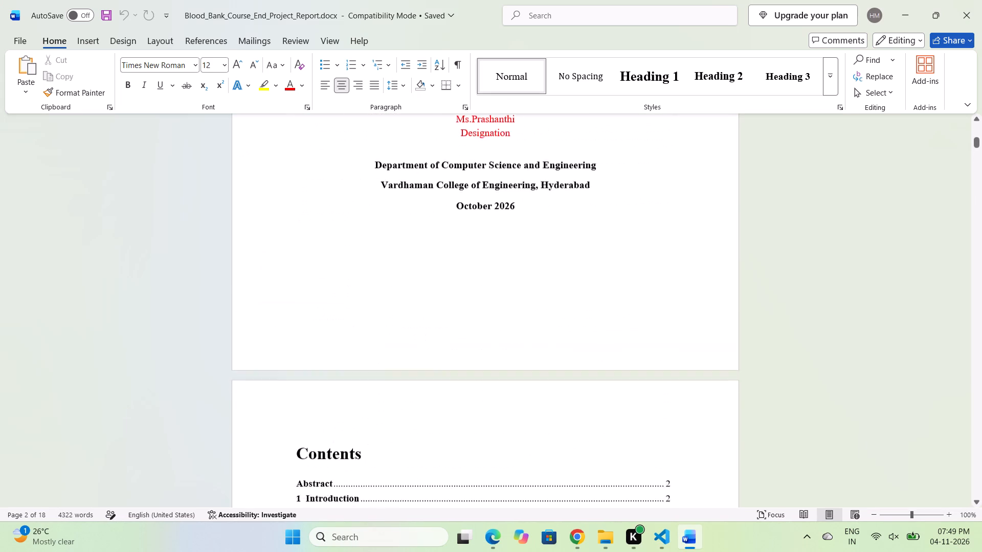
scroll(494, 467, "down", 20)
scroll(494, 467, "down", 2)
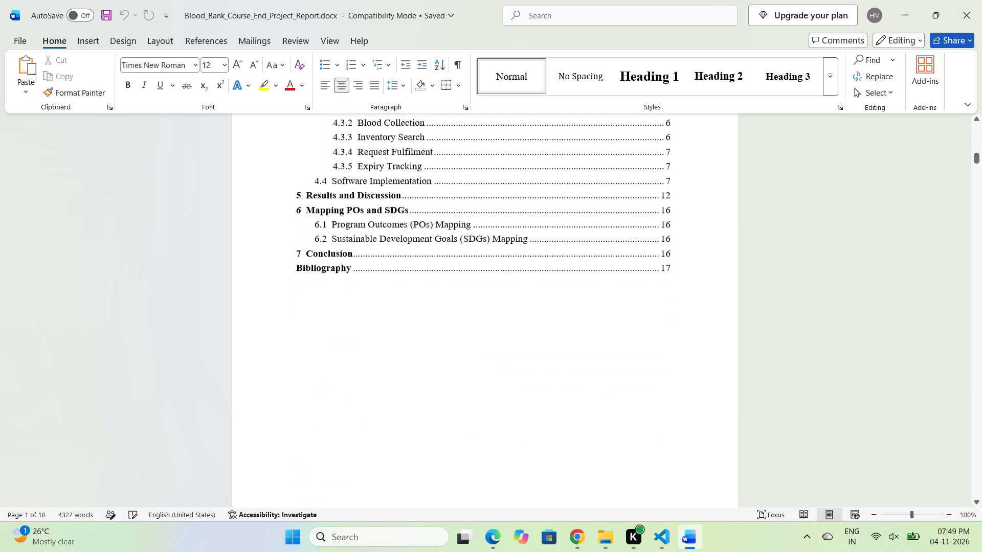
scroll(494, 467, "down", 5)
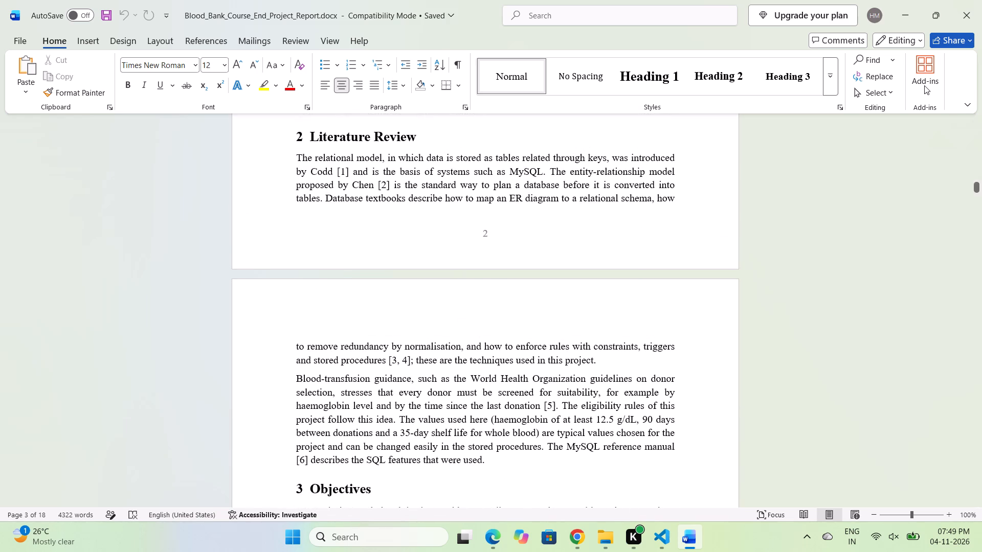
left_click(979, 18)
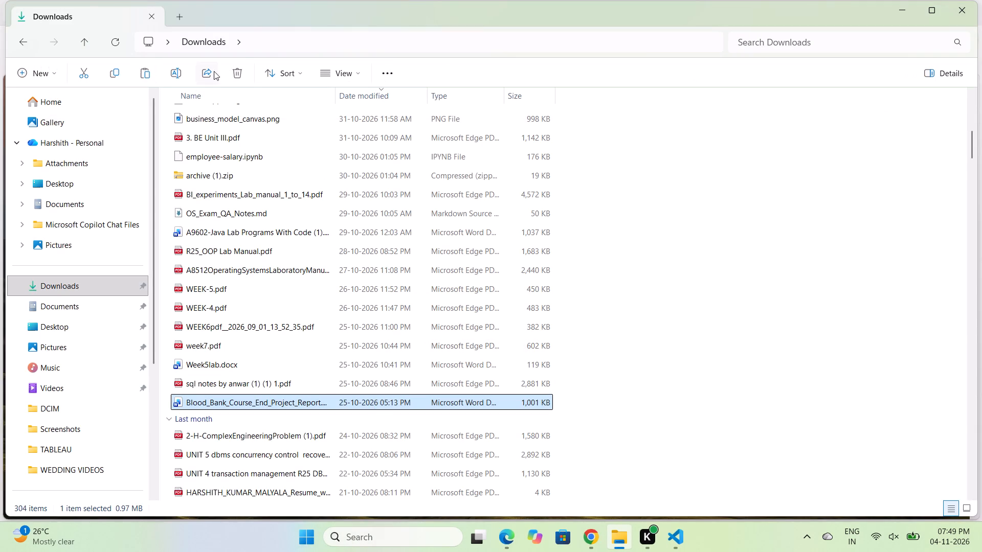
Delete the Blood_Bank_Course_End_Project_Report Word document from the Downloads folder.
left_click(239, 71)
Refresh the Downloads folder and open Blood_Bank_Management_System_DBMS_Report_Static_TOC.docx in Word.
scroll(290, 190, "up", 6)
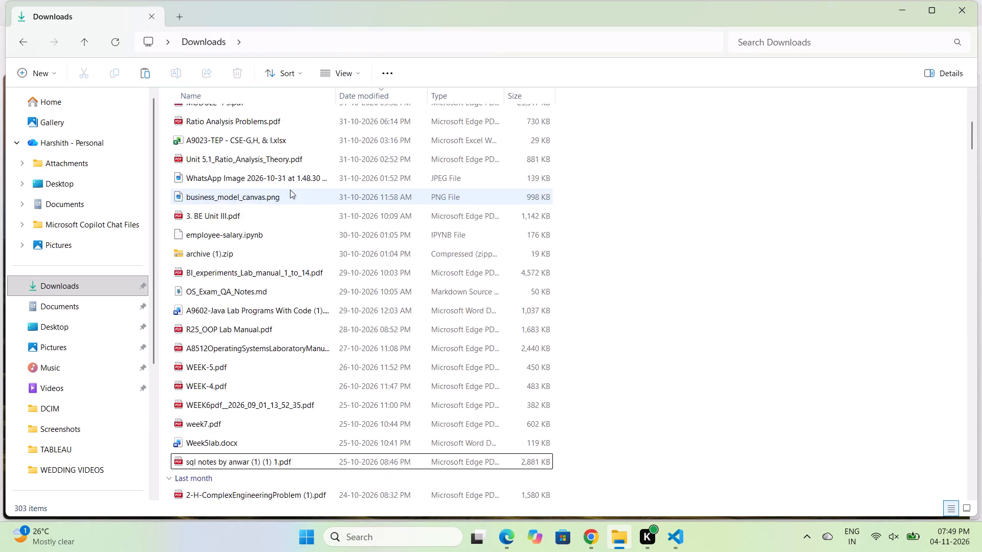
scroll(290, 190, "up", 1)
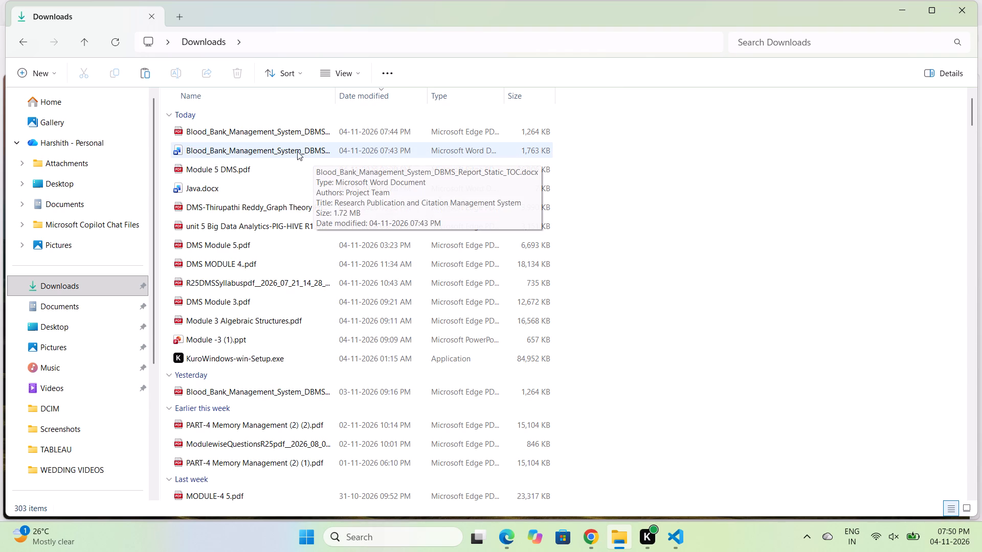
key("ctrl+r")
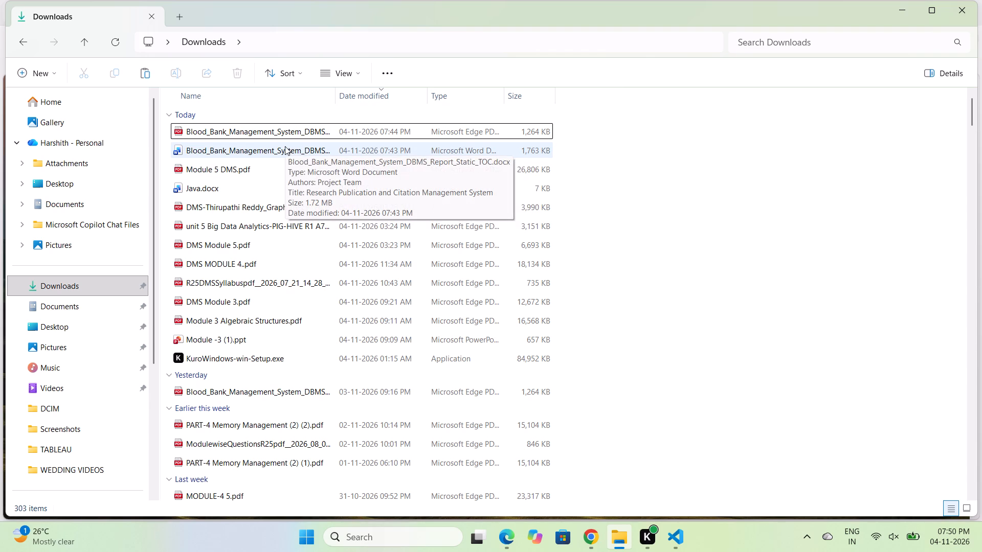
scroll(269, 341, "down", 3)
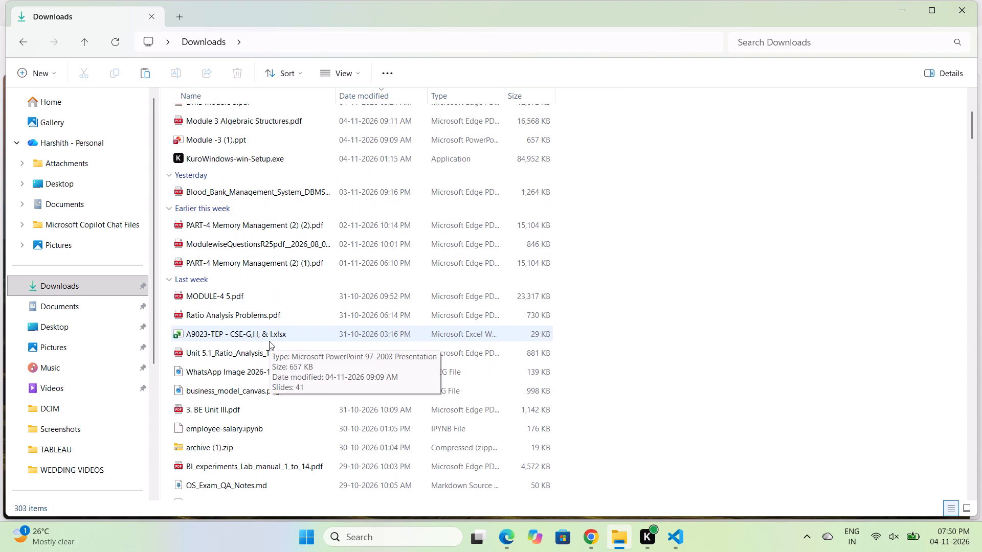
scroll(269, 341, "up", 7)
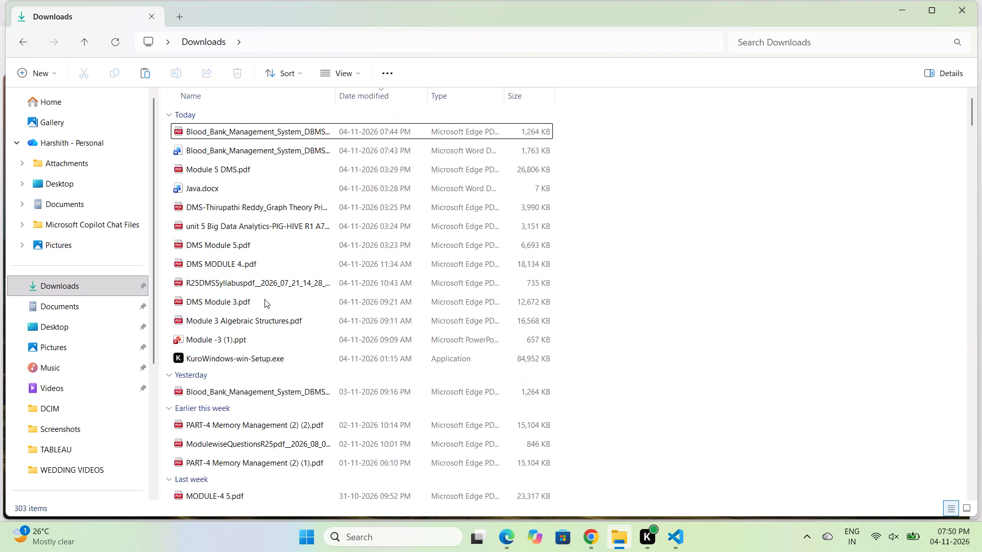
double_click(272, 148)
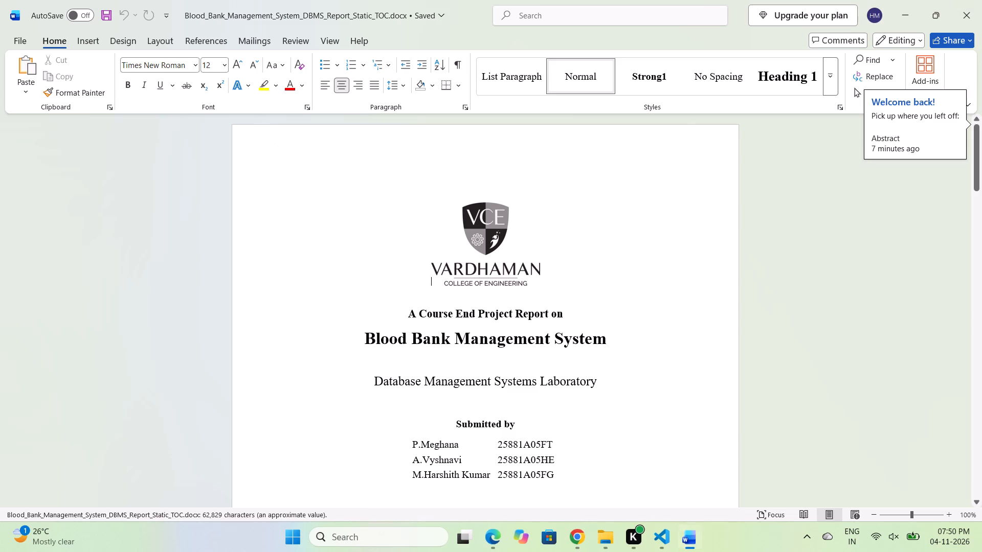
Examine the report's cover page and the department certificate page, including the course facilitator entries.
scroll(443, 393, "down", 2)
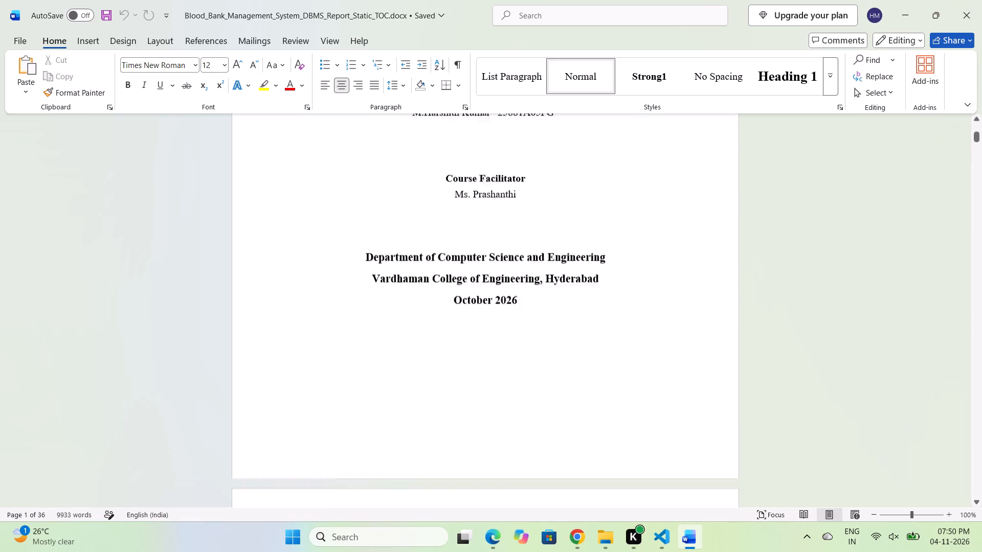
scroll(443, 393, "down", 5)
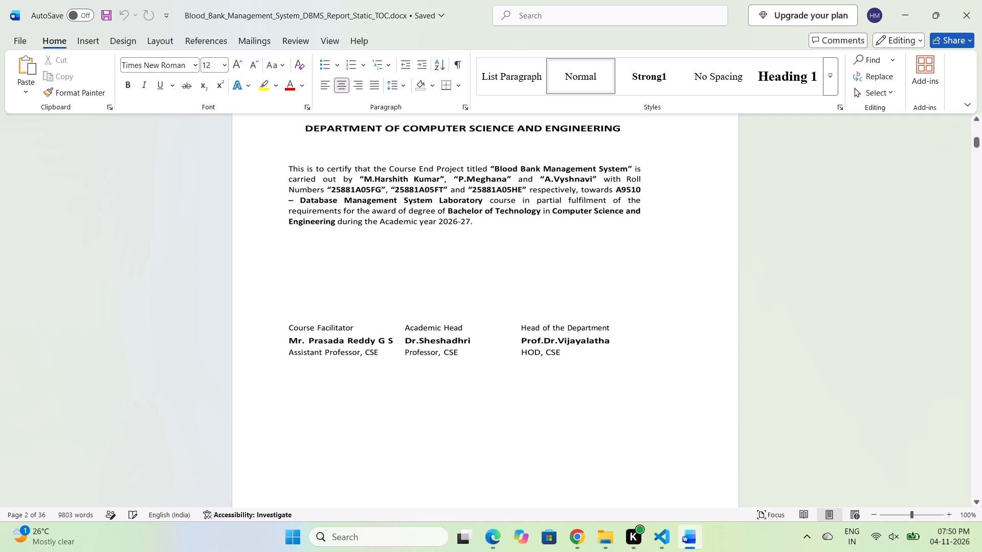
scroll(399, 338, "up", 3)
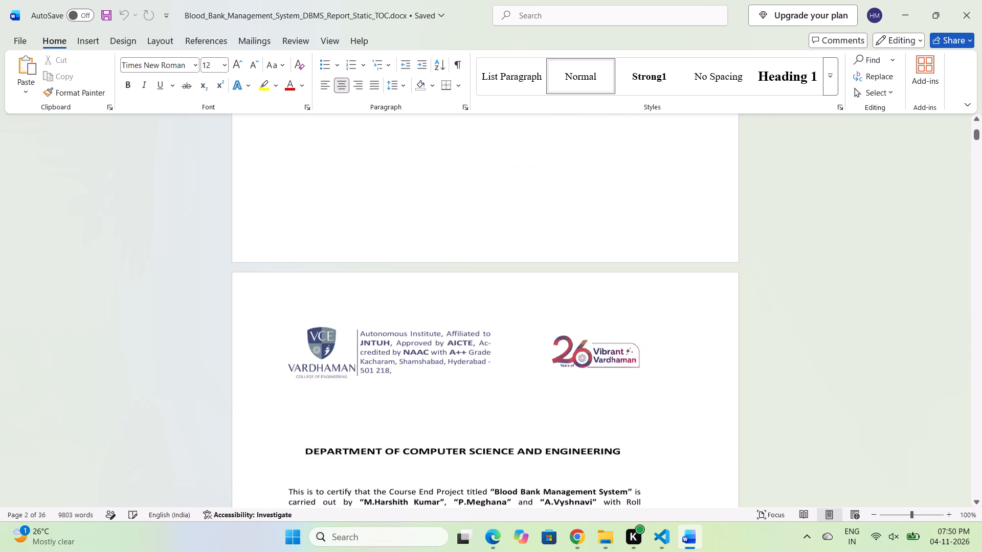
scroll(399, 338, "up", 1)
scroll(399, 338, "down", 4)
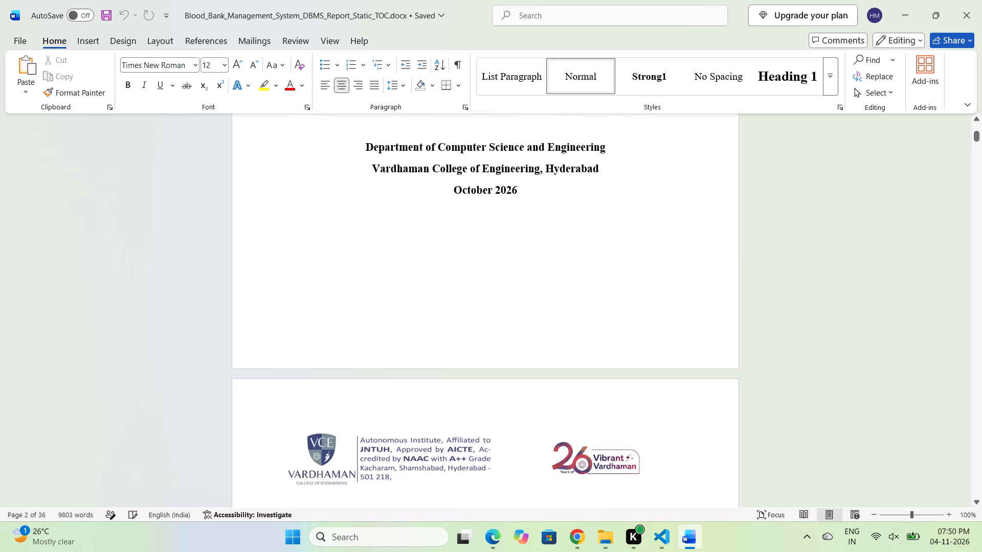
scroll(399, 338, "down", 3)
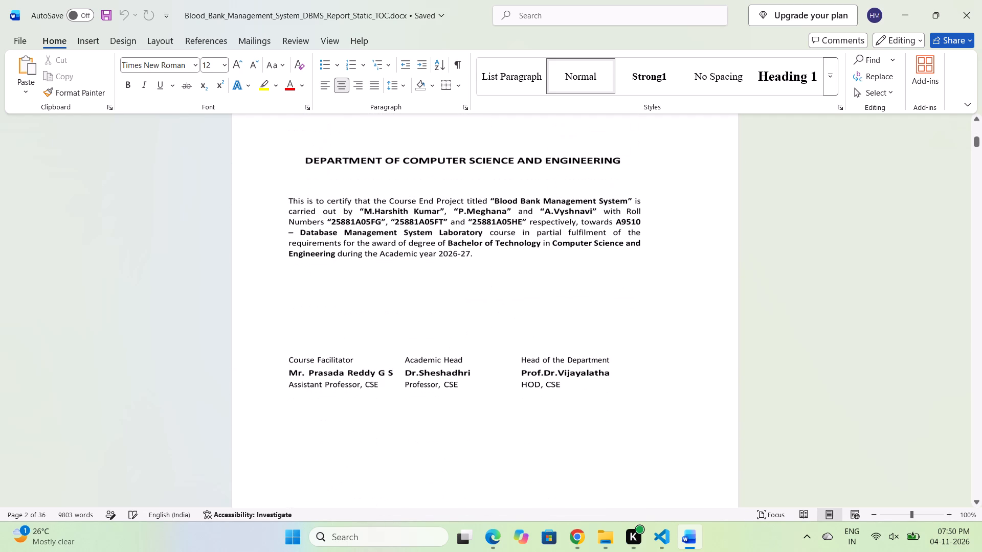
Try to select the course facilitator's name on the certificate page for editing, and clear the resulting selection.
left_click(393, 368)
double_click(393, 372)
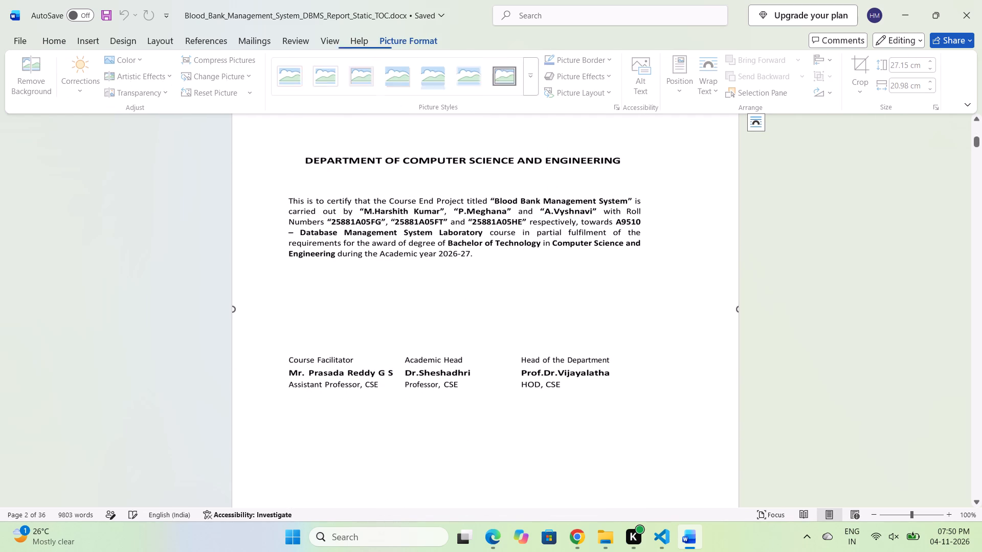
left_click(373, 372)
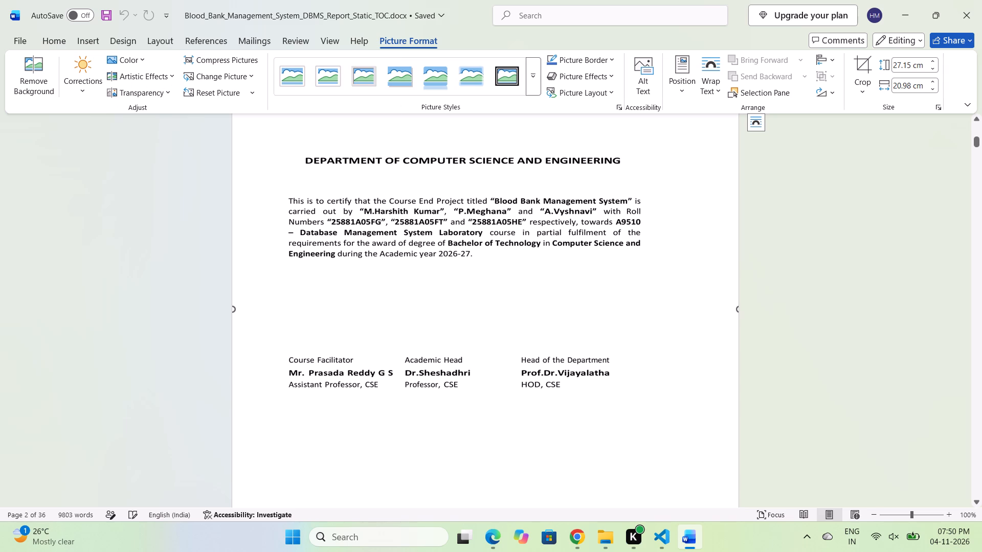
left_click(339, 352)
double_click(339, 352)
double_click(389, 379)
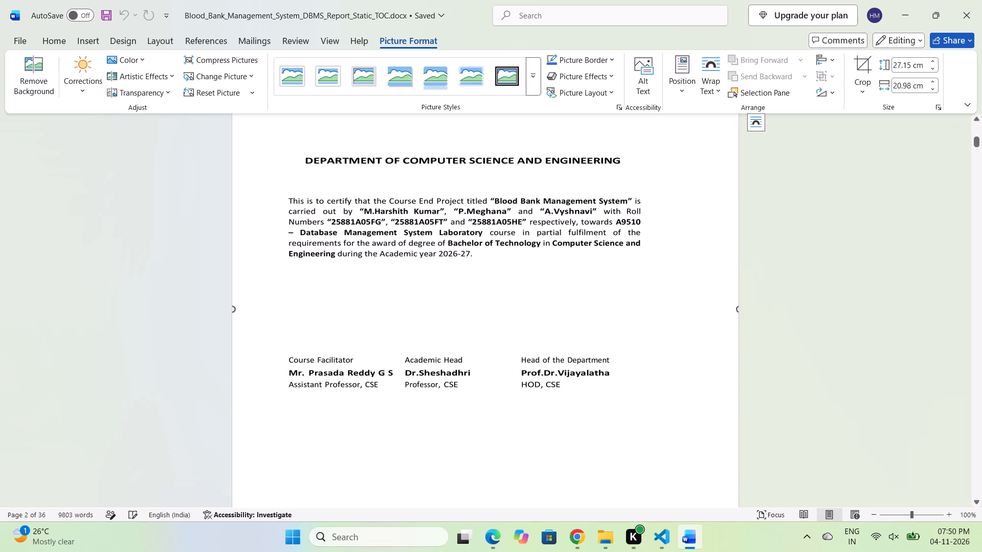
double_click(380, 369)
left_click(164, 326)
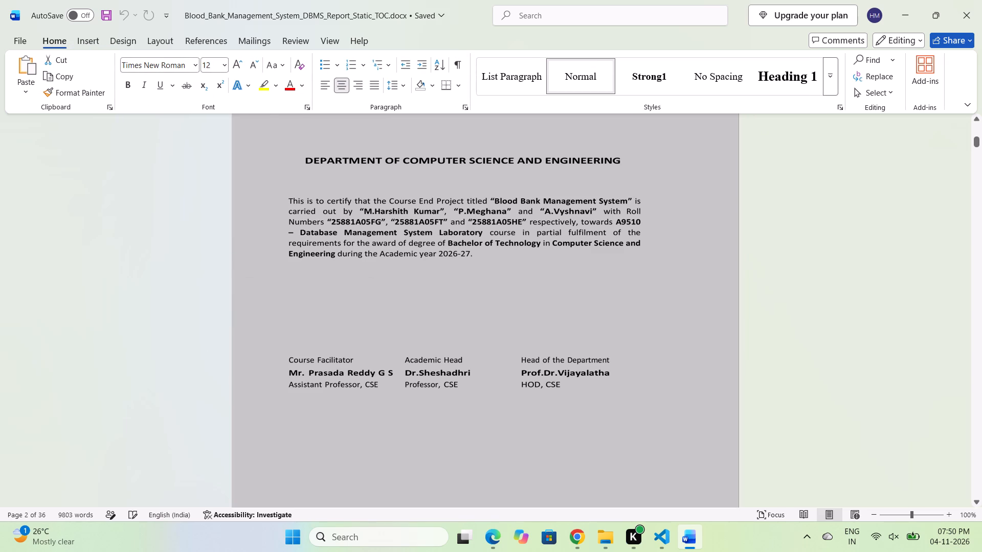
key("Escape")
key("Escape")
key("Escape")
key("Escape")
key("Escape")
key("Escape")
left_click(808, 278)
Compare the course facilitator entry on the cover page with the one in the certificate's signature block.
scroll(477, 279, "up", 2)
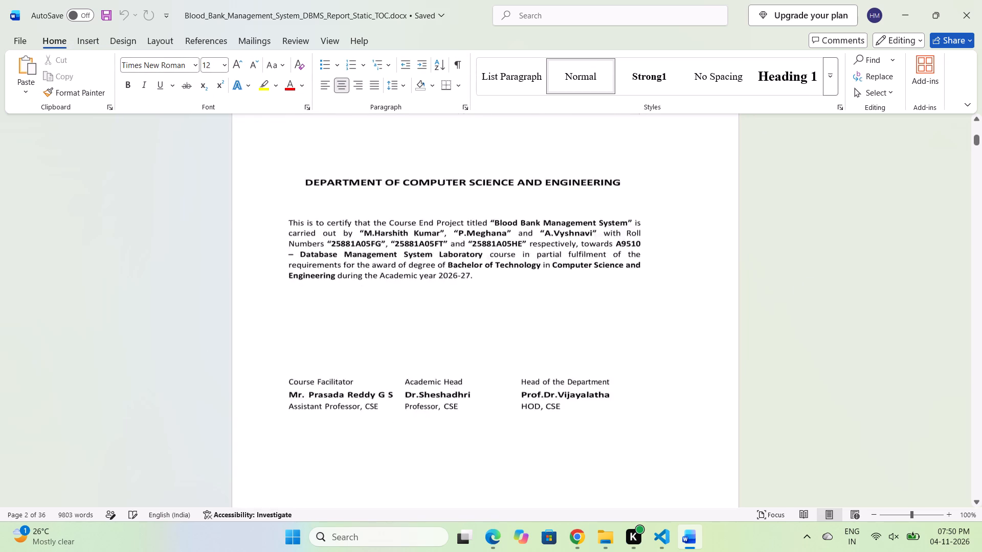
scroll(477, 279, "up", 5)
scroll(477, 279, "down", 2)
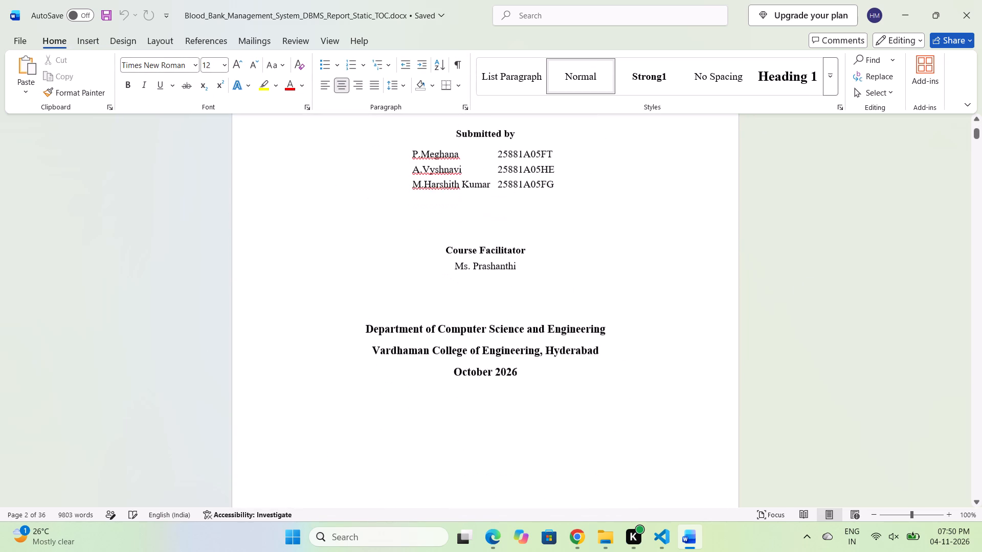
scroll(477, 279, "down", 5)
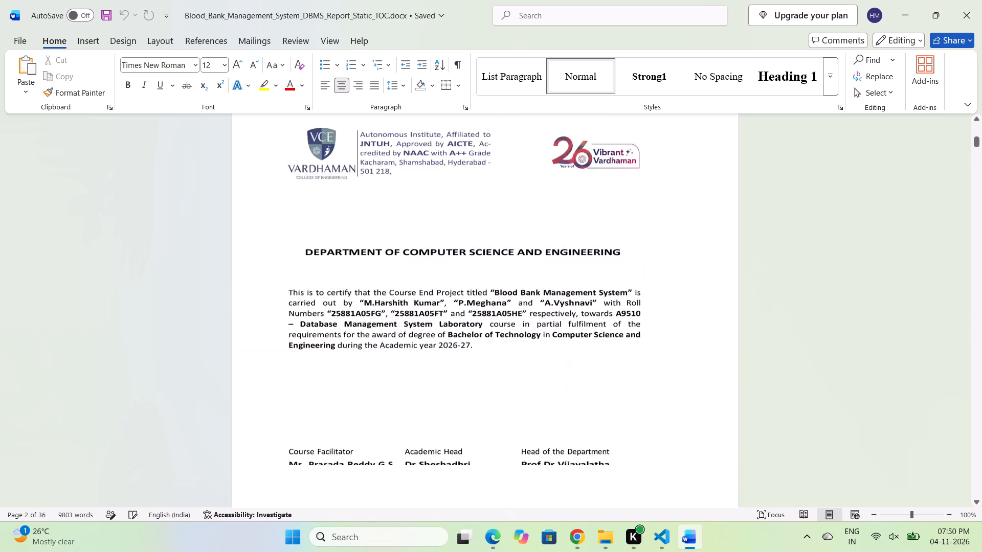
scroll(477, 279, "down", 1)
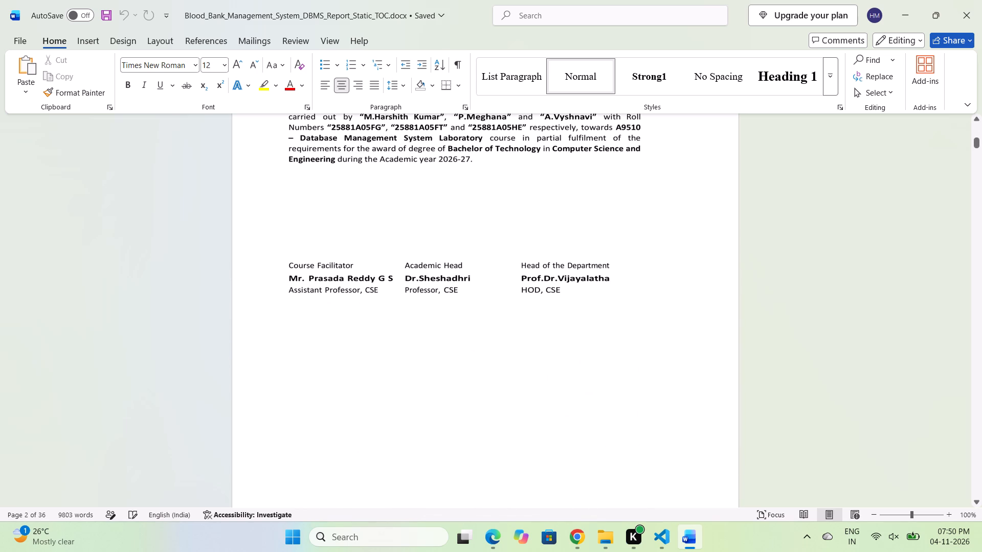
key("Escape")
key("Escape")
key("Escape")
key("Escape")
key("Escape")
key("Escape")
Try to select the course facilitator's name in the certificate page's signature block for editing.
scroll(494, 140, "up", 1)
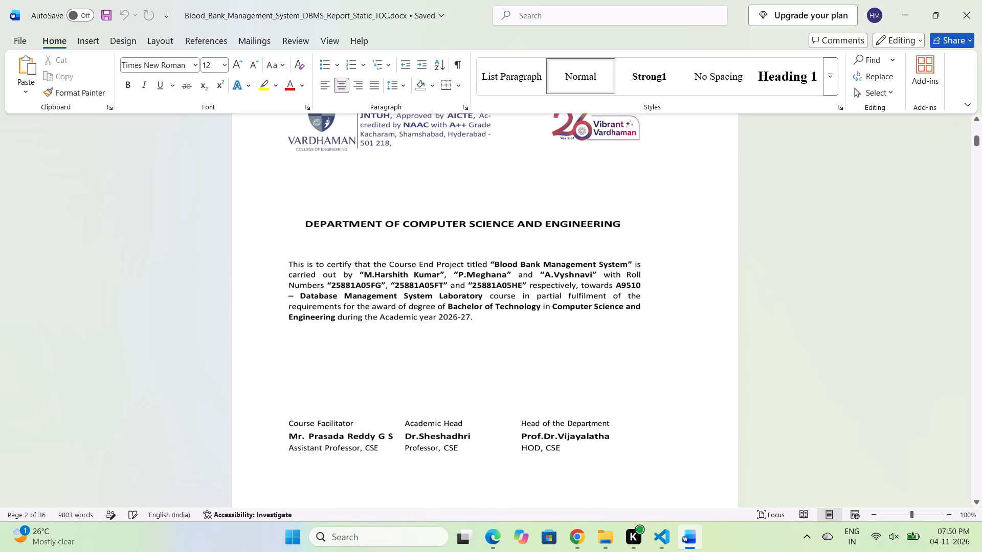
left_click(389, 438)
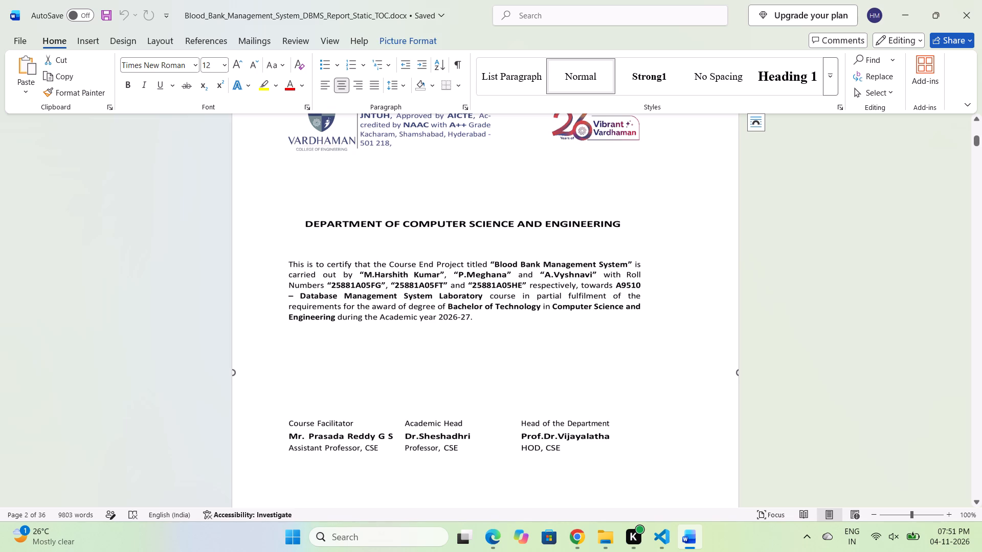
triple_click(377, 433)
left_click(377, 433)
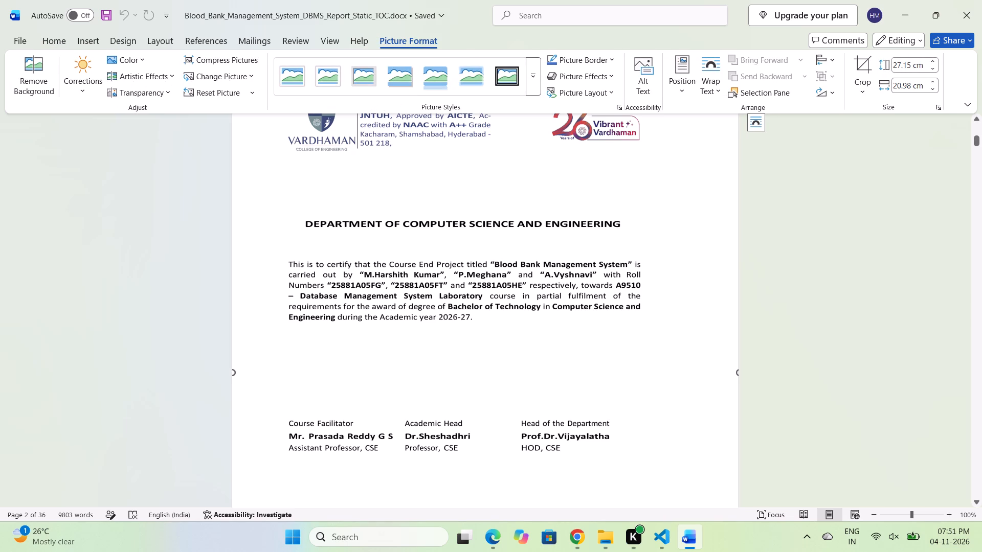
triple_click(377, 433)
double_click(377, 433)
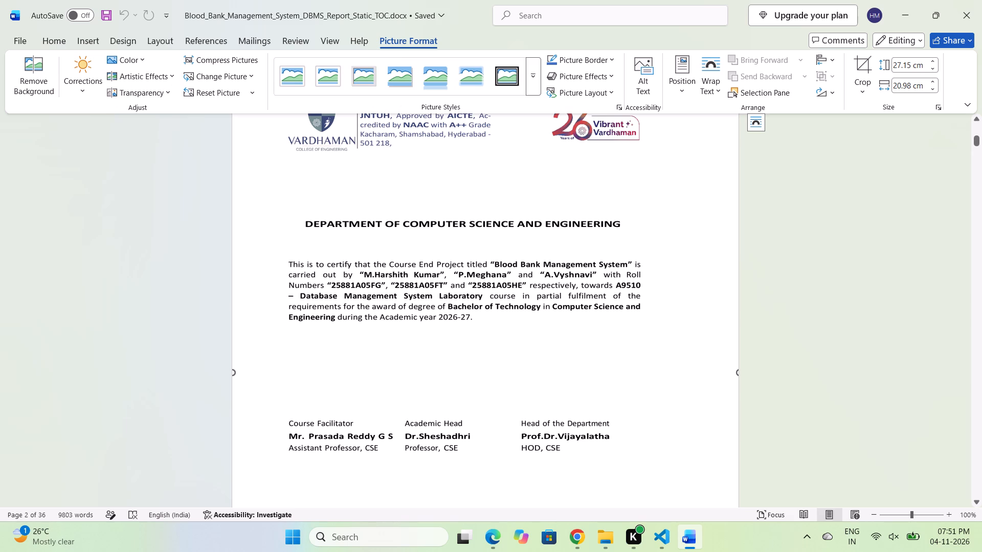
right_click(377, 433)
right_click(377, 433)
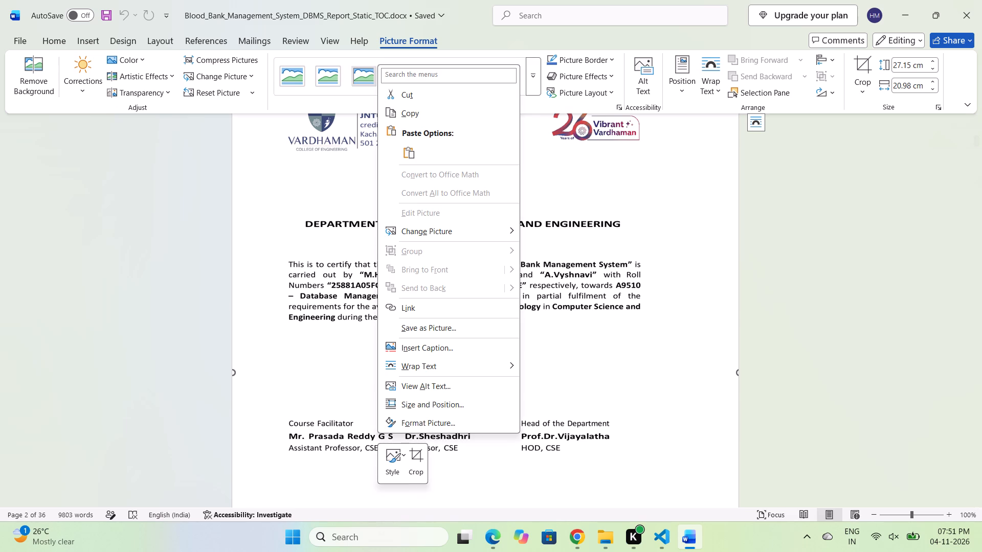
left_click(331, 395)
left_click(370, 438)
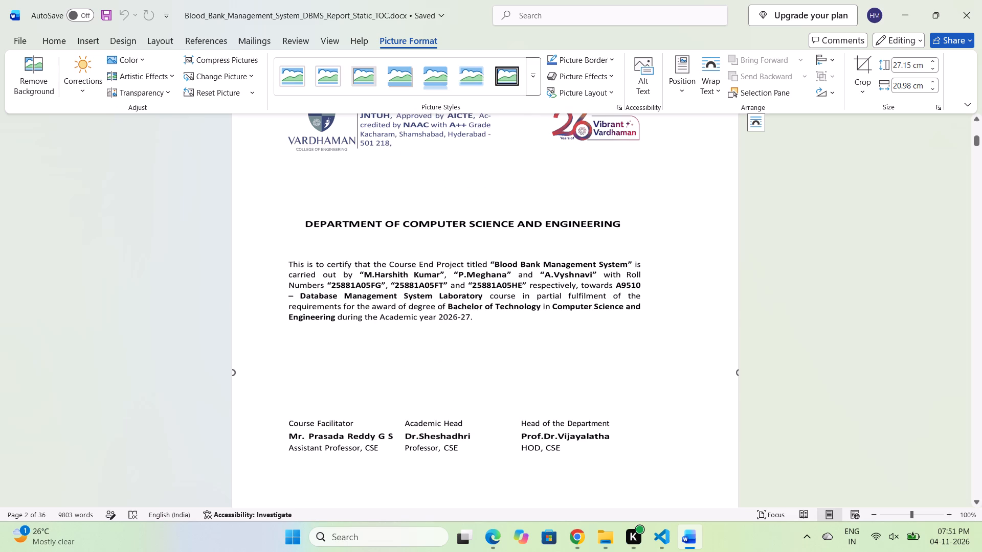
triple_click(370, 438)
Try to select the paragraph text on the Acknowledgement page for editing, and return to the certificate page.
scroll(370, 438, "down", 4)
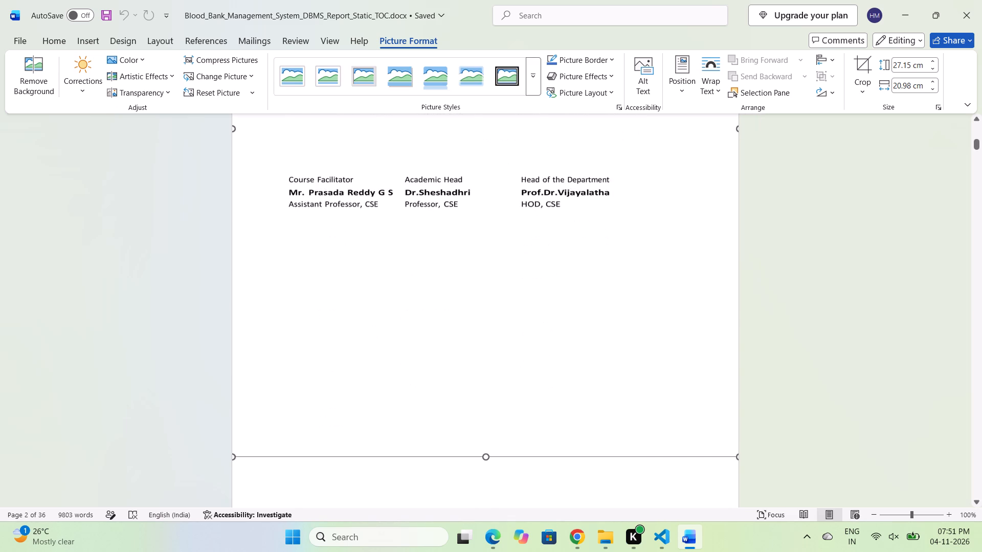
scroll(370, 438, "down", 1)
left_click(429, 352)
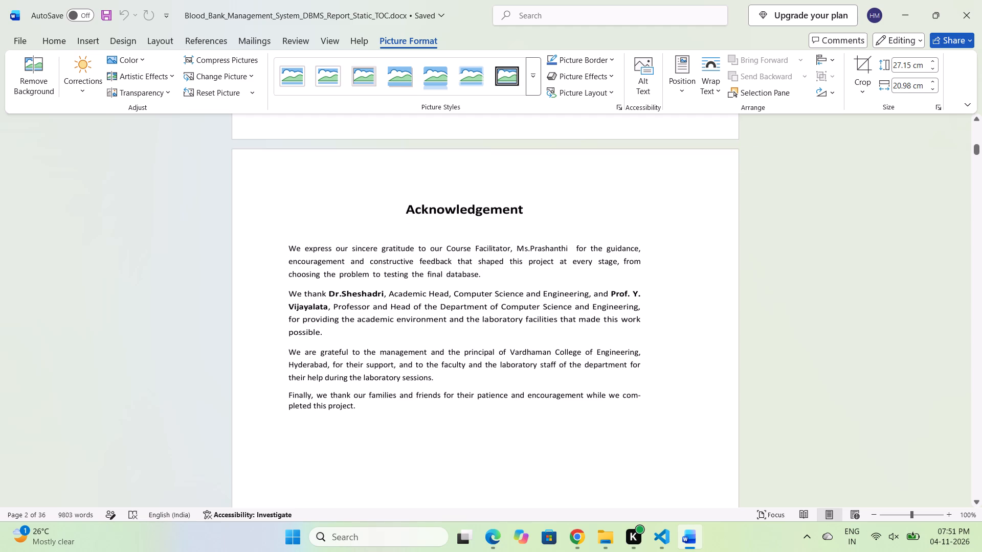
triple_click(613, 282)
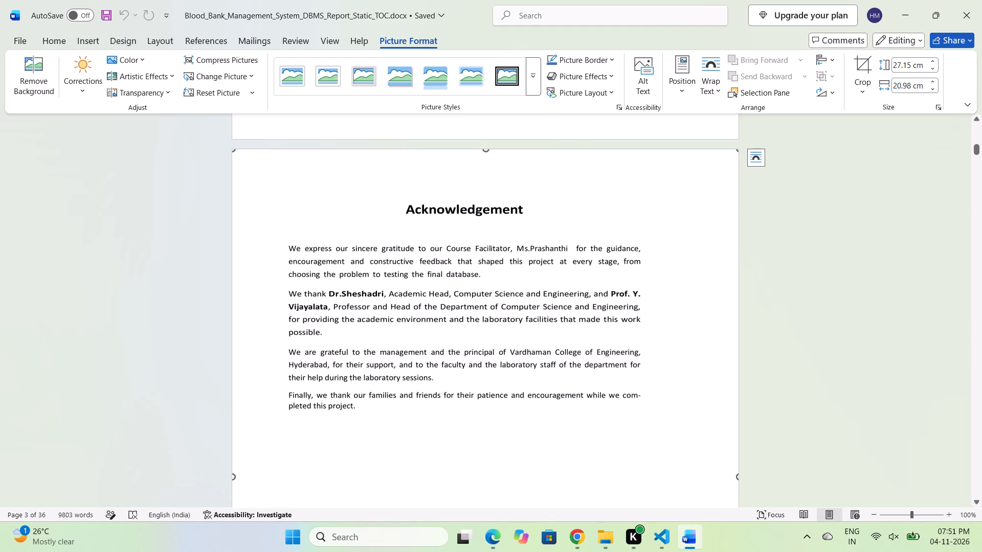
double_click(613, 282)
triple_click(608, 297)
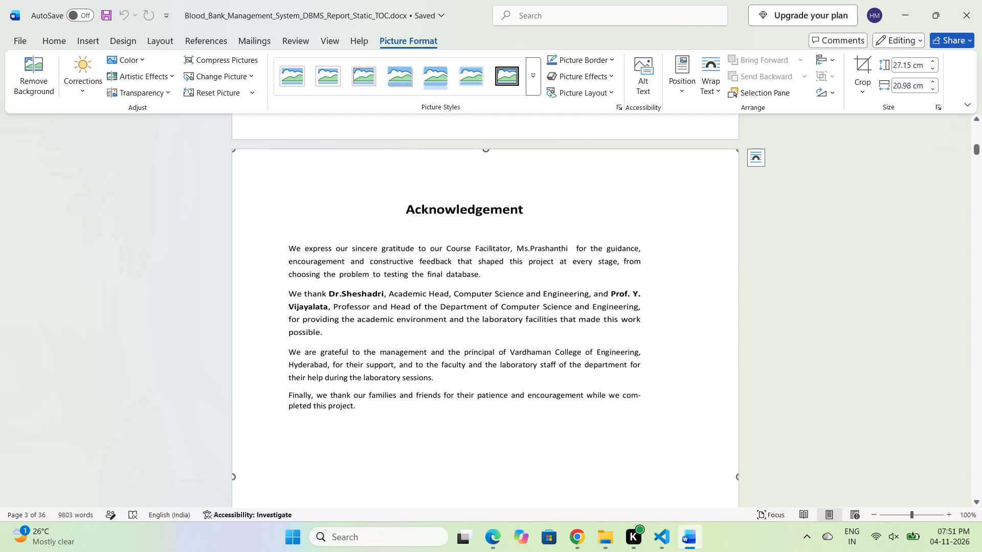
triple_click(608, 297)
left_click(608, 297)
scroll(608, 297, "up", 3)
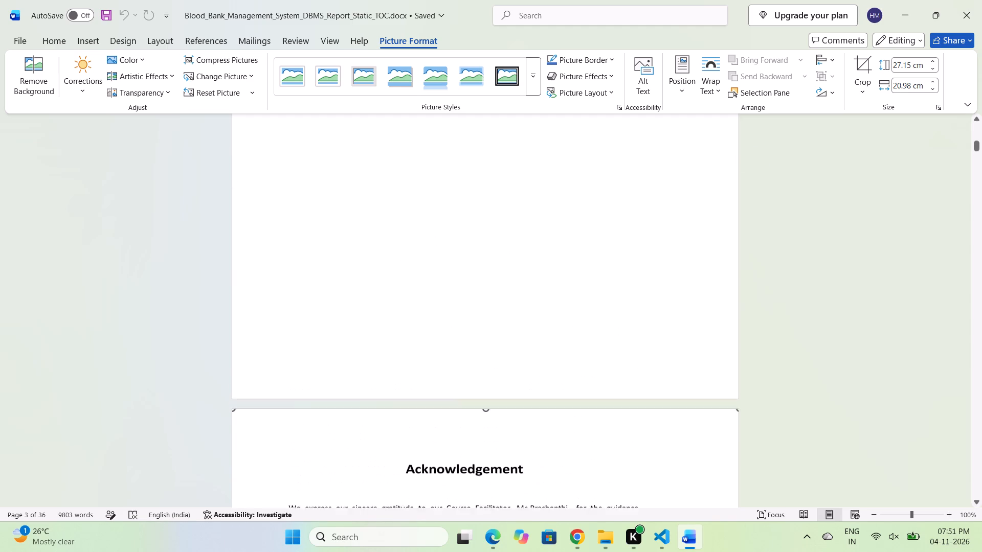
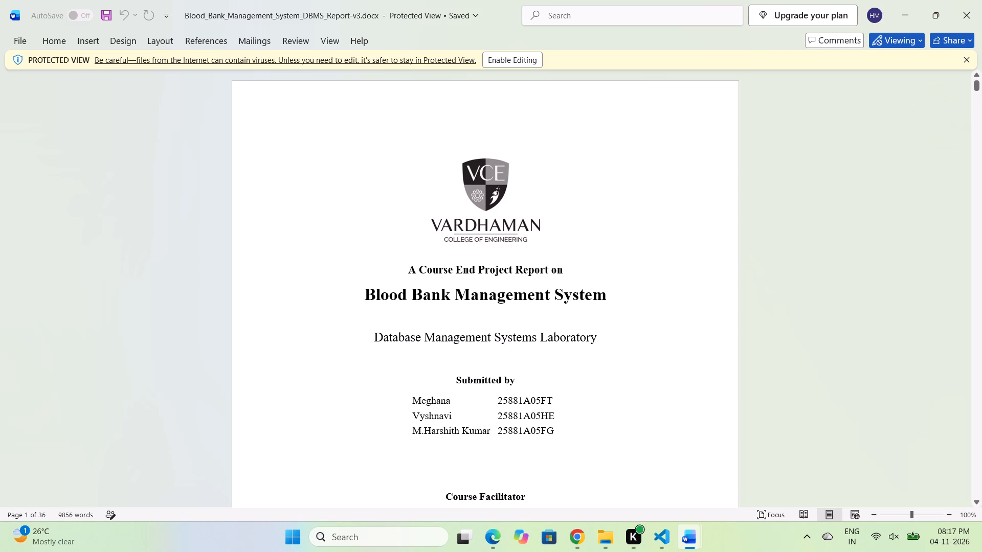
left_click(512, 62)
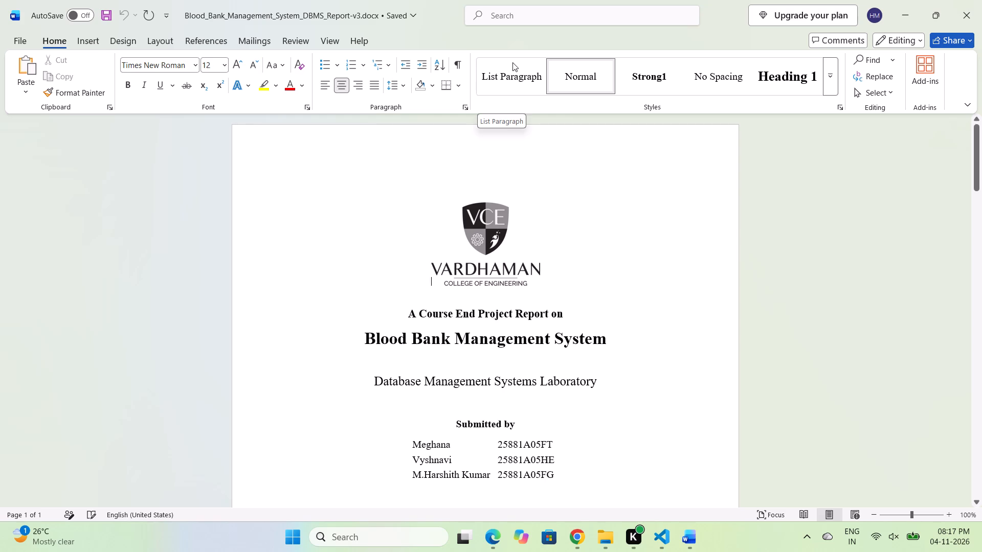
On the cover page, add the initial "P." before the first student's name and "A." before the second's, and save the document.
left_click(414, 442)
type("P.")
left_click(411, 458)
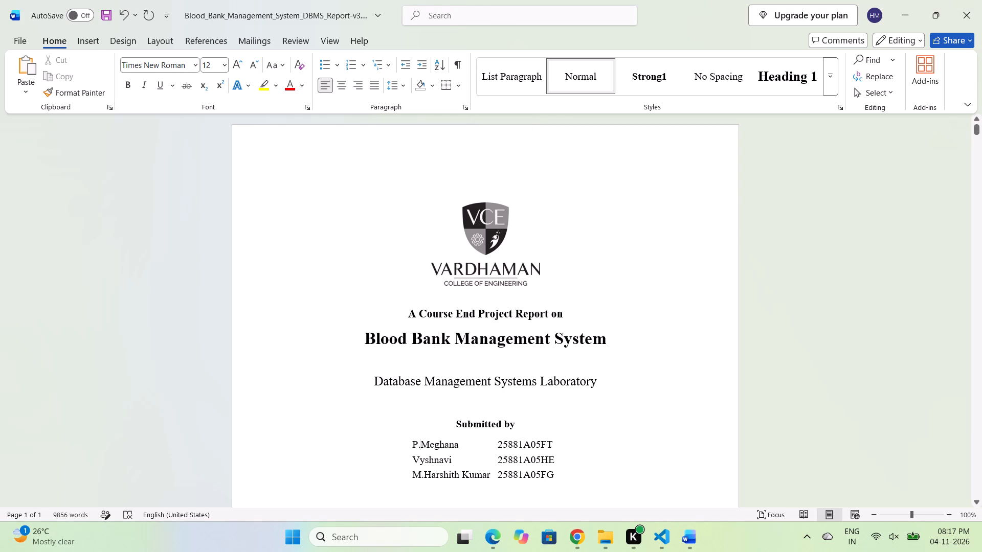
type("A.")
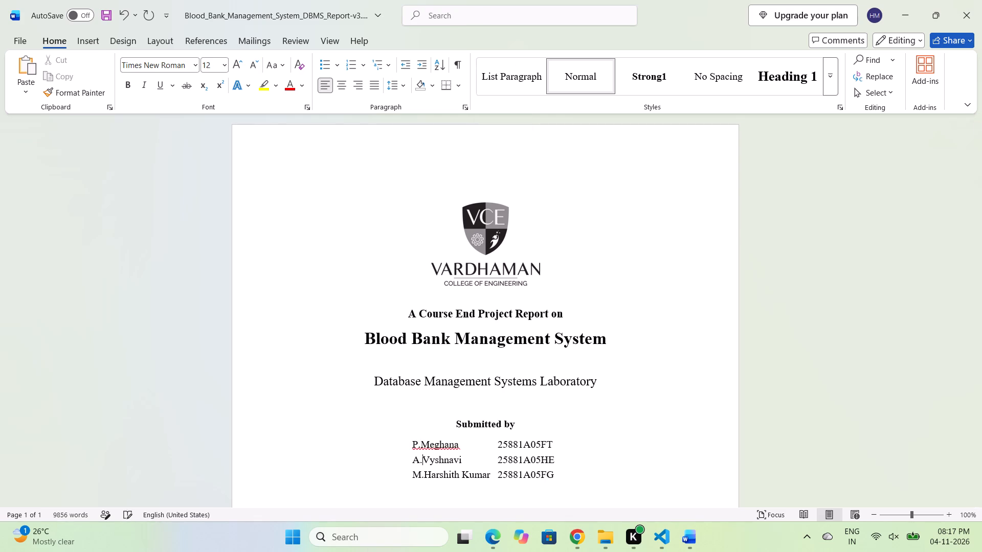
scroll(411, 458, "down", 5)
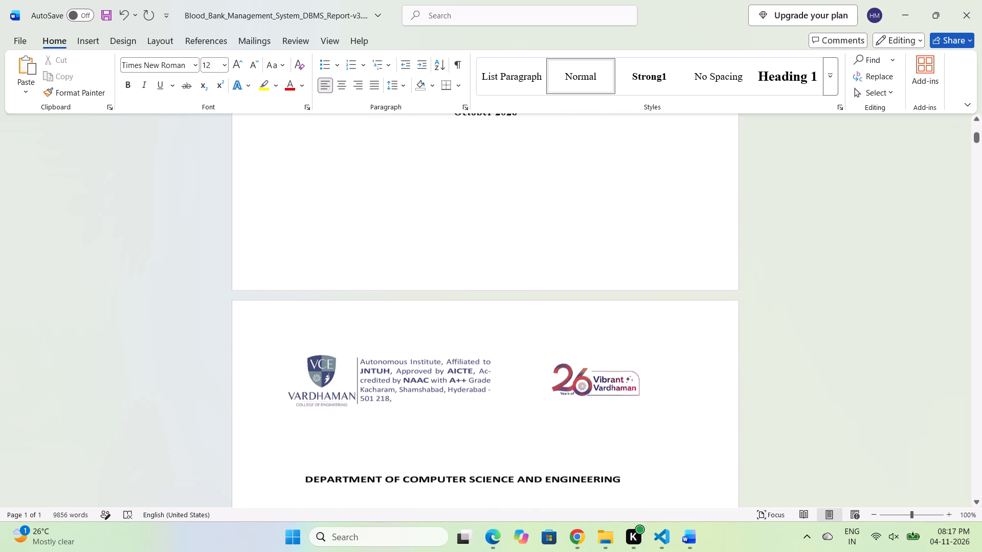
scroll(411, 458, "down", 1)
key("ctrl+s")
key("ctrl+s")
Remove the dotted leader and page number from the Abstract entry on the Contents page, keeping the word "Abstract".
scroll(411, 458, "down", 1)
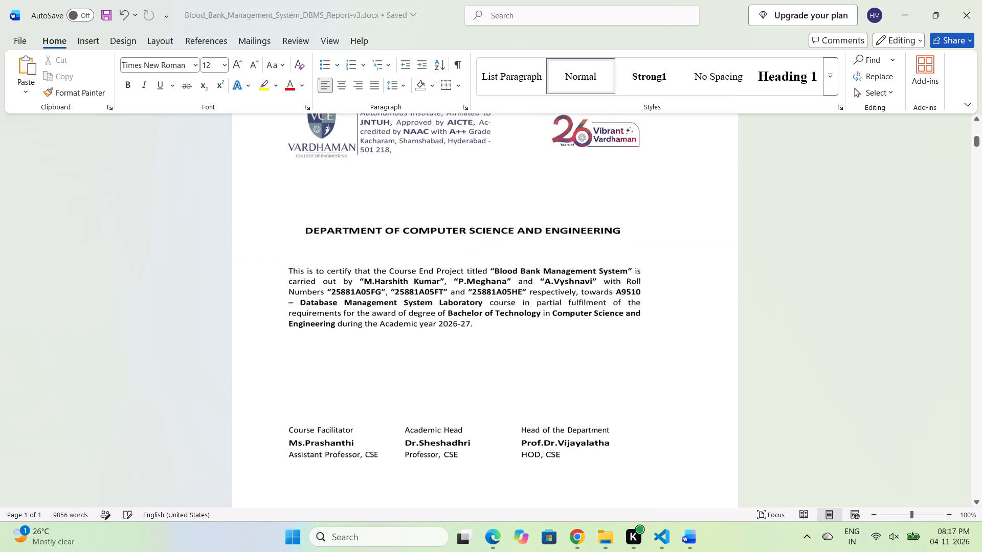
scroll(411, 458, "down", 6)
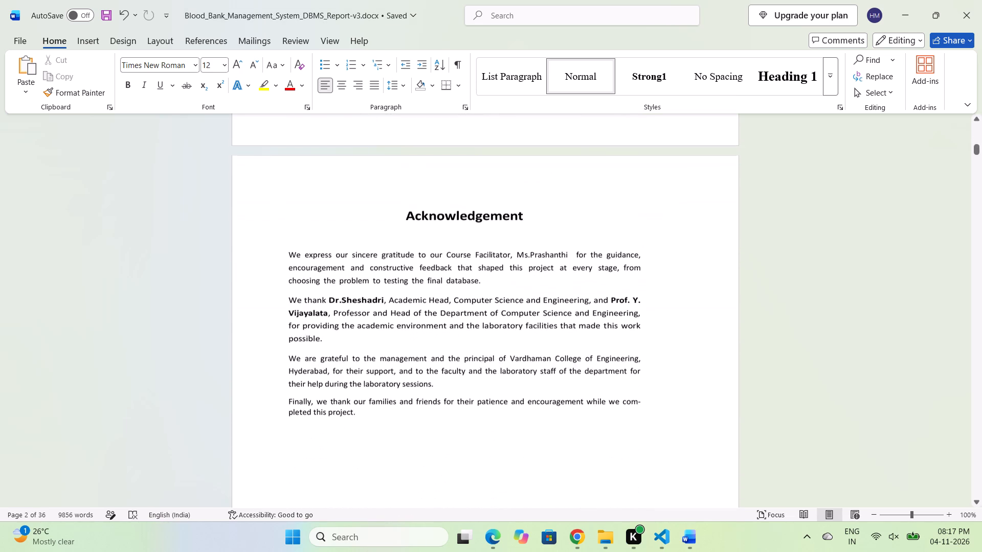
scroll(411, 458, "down", 5)
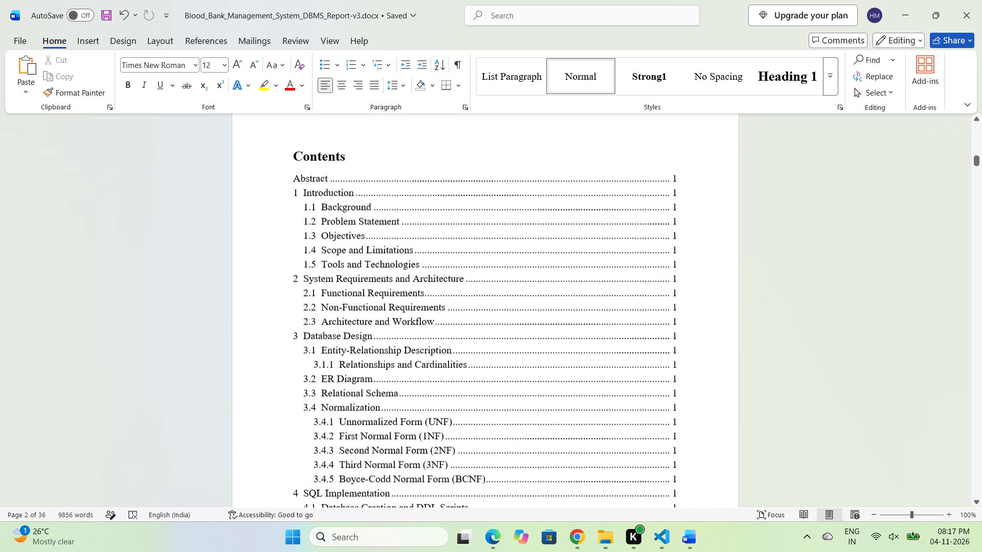
left_click(678, 174)
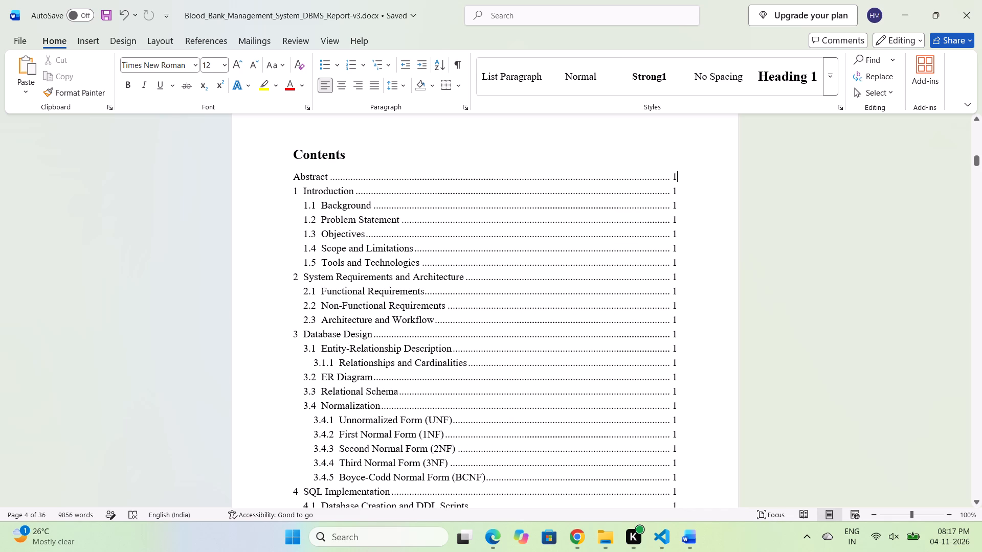
key("BackSpace")
key("BackSpace")
key("BackSpace")
key("BackSpace")
key("BackSpace")
key("BackSpace")
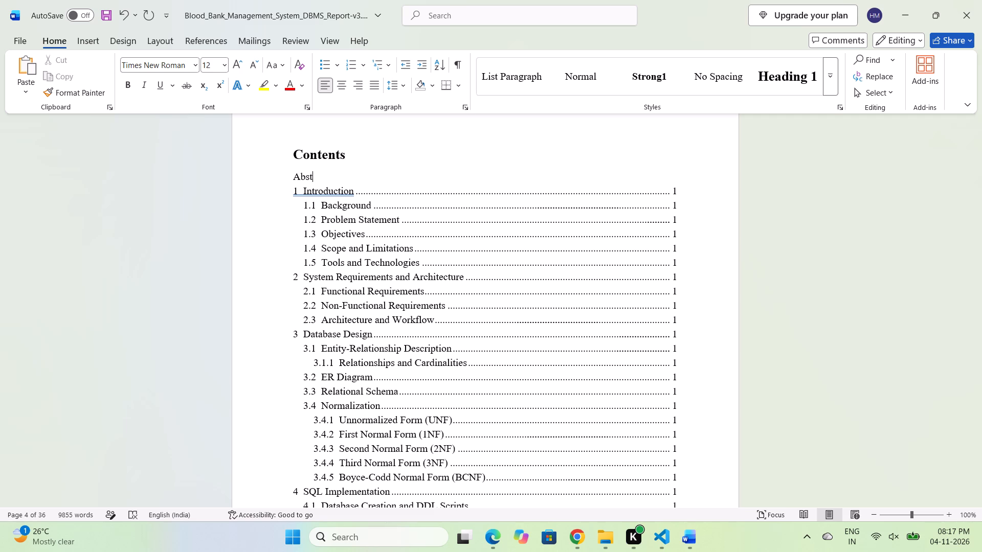
type("ra")
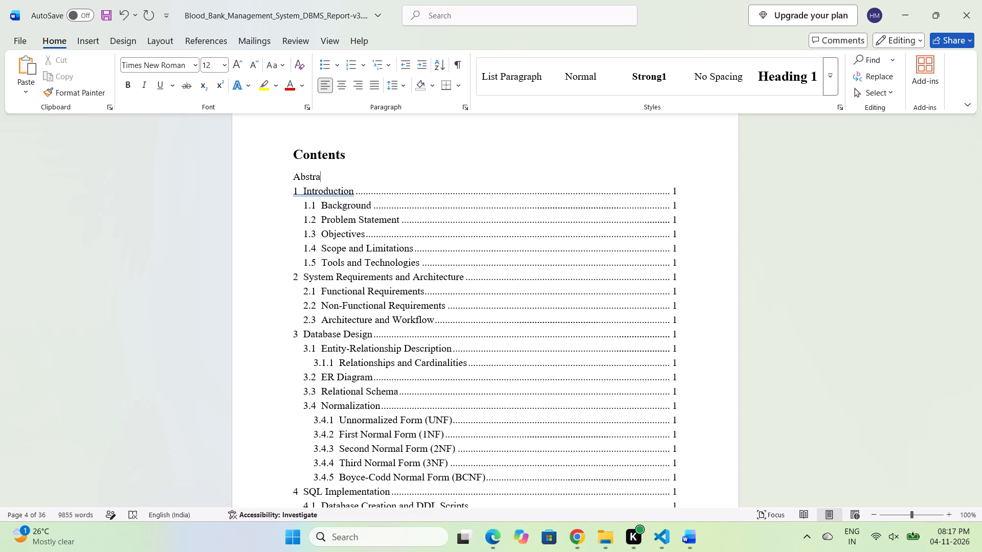
type("ct")
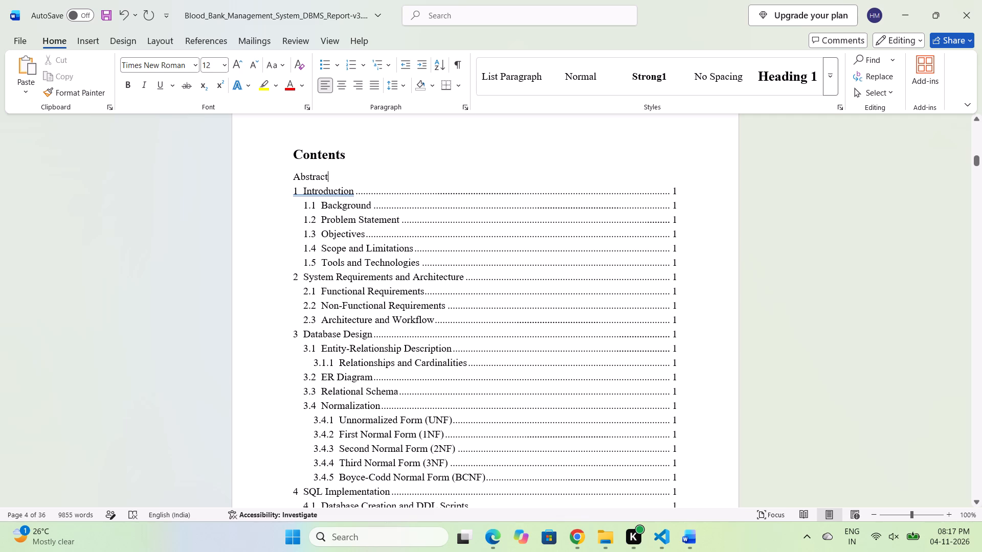
Remove the dotted leaders and page numbers from the contents entries 1 Introduction through 1.5 Tools and Technologies.
left_click(681, 190)
key("BackSpace")
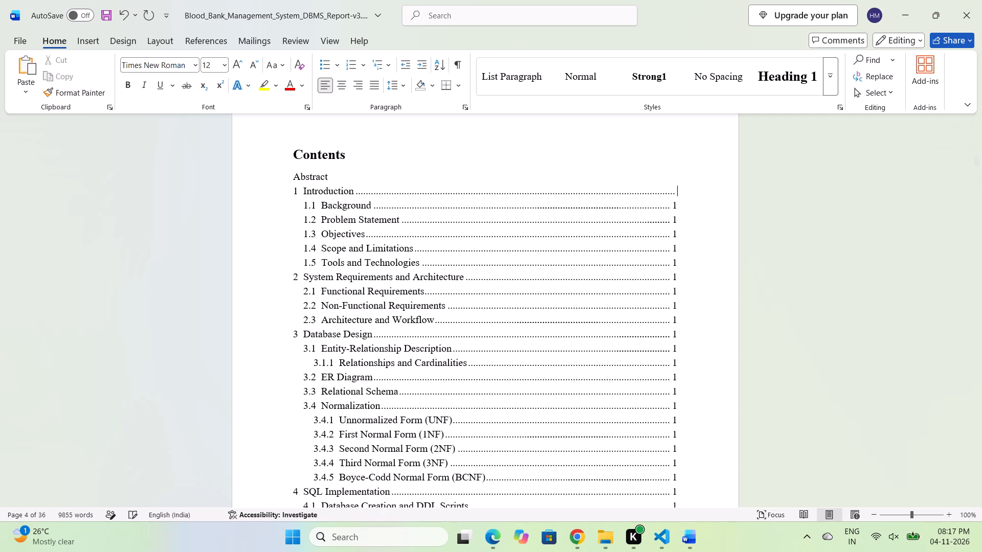
key("BackSpace")
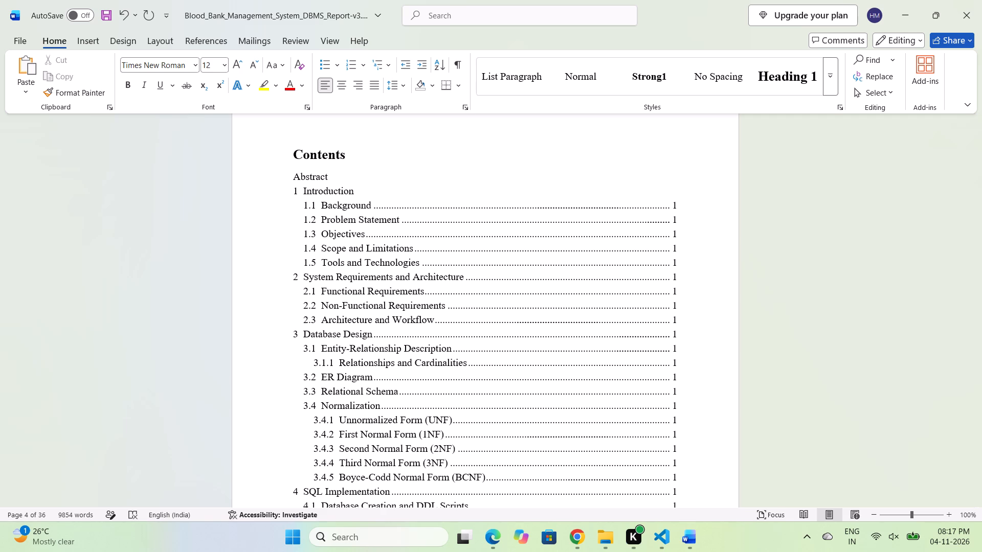
left_click(693, 206)
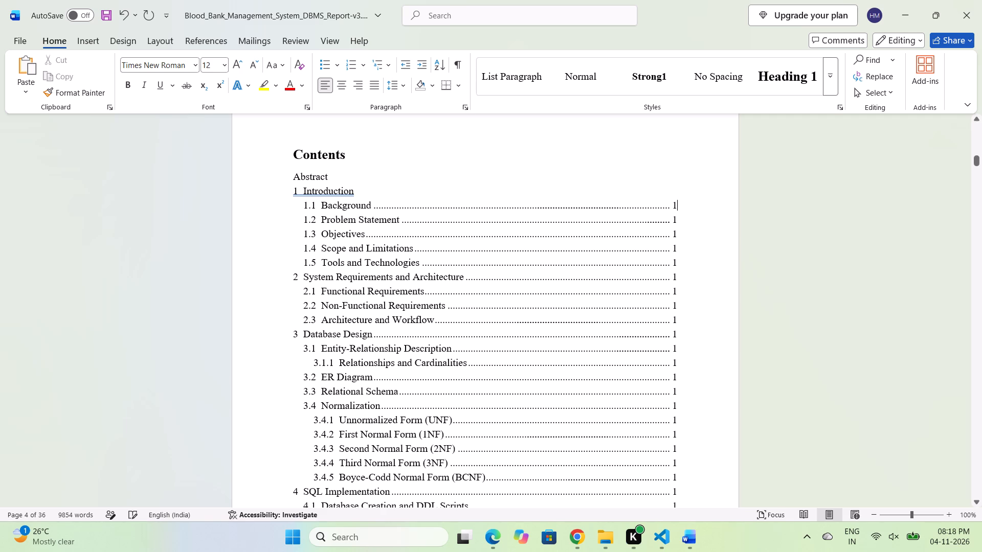
key("BackSpace")
key("BackSpace")
left_click(691, 218)
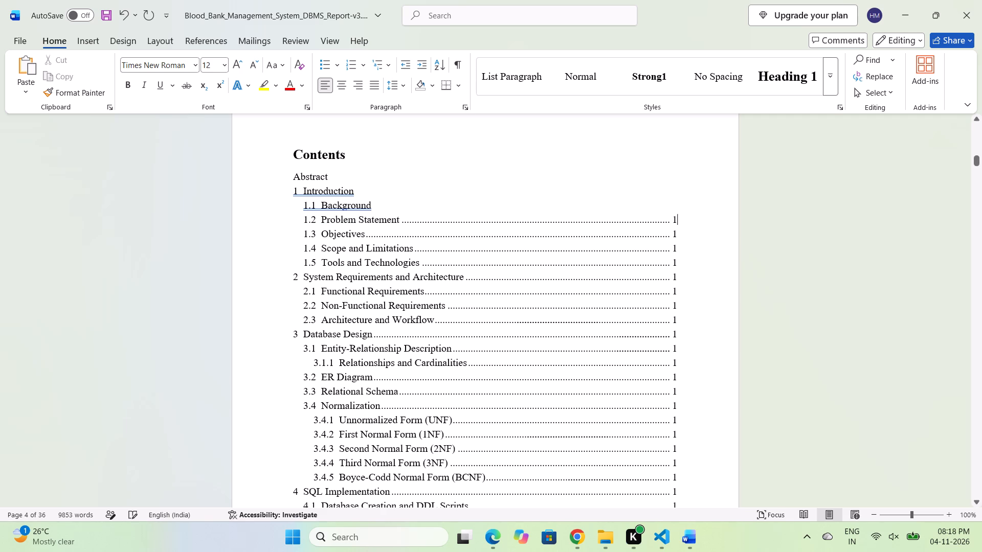
key("BackSpace")
key("BackSpace")
left_click(687, 232)
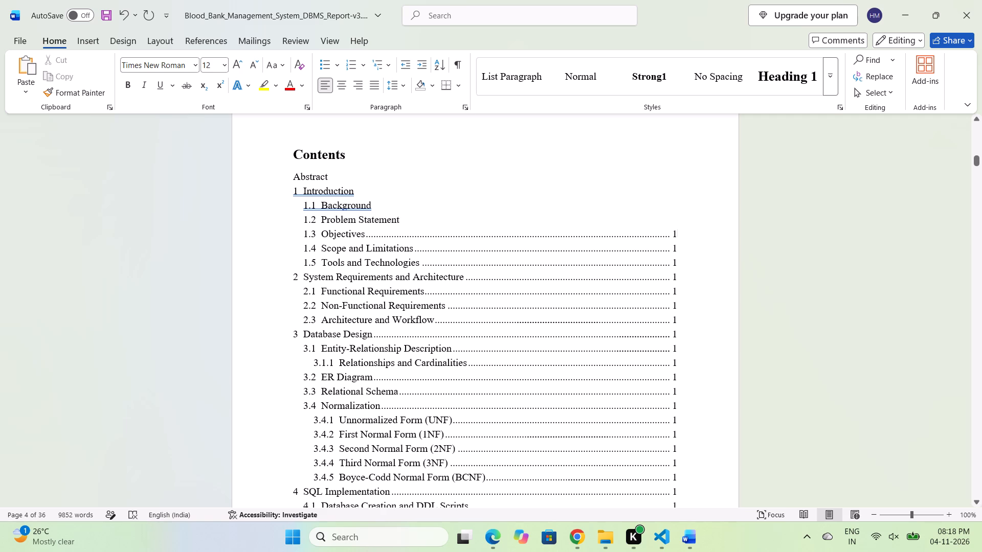
key("BackSpace")
key("BackSpace")
left_click(686, 246)
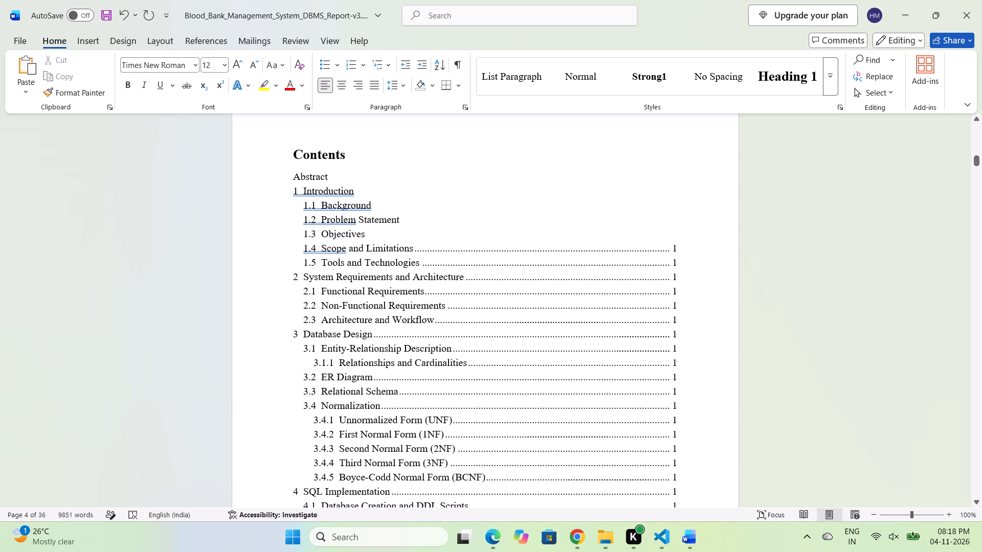
key("BackSpace")
key("BackSpace")
left_click(686, 261)
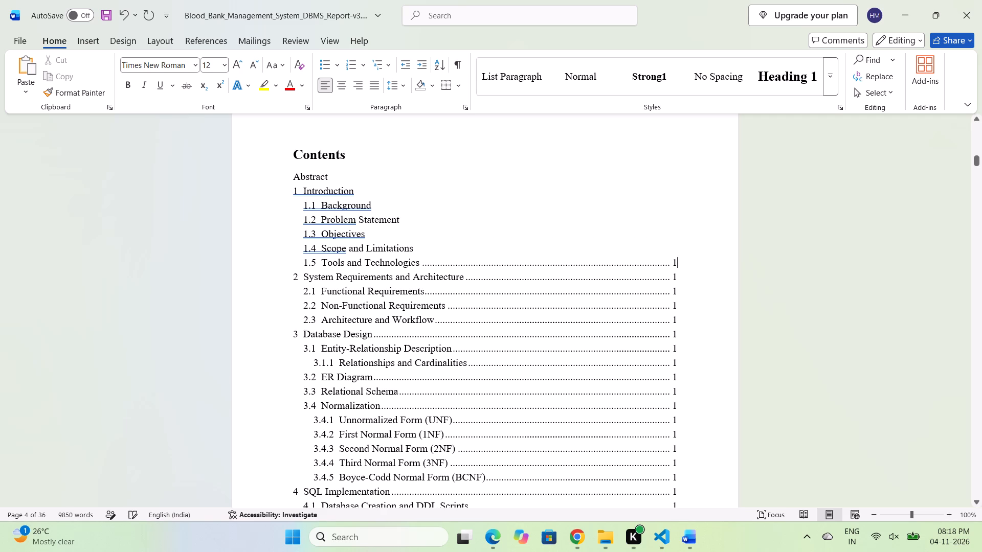
key("BackSpace")
key("BackSpace")
Remove the dotted leaders and page numbers from the contents entries 2 System Requirements and Architecture through 2.3 Architecture and Workflow.
left_click(687, 278)
key("BackSpace")
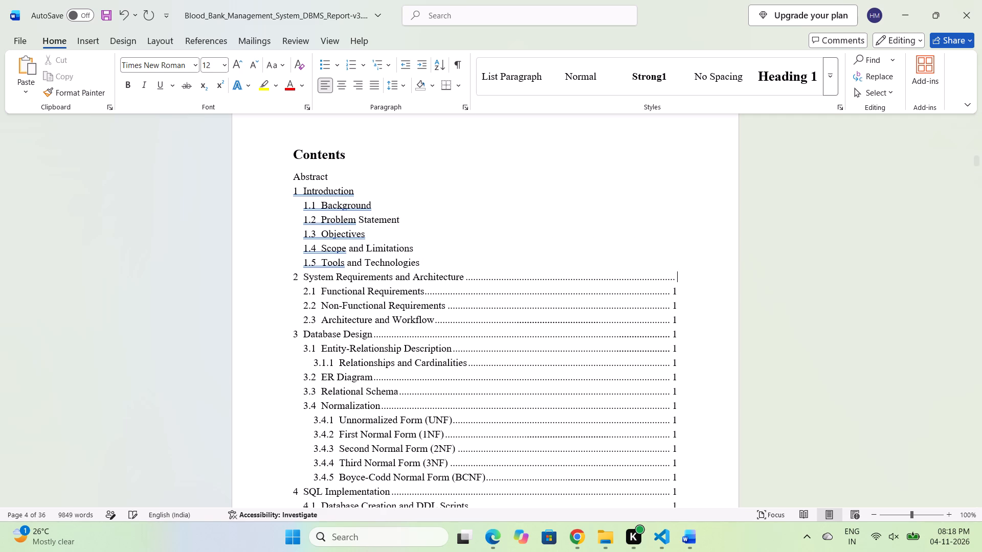
key("BackSpace")
left_click(687, 294)
key("BackSpace")
key("BackSpace")
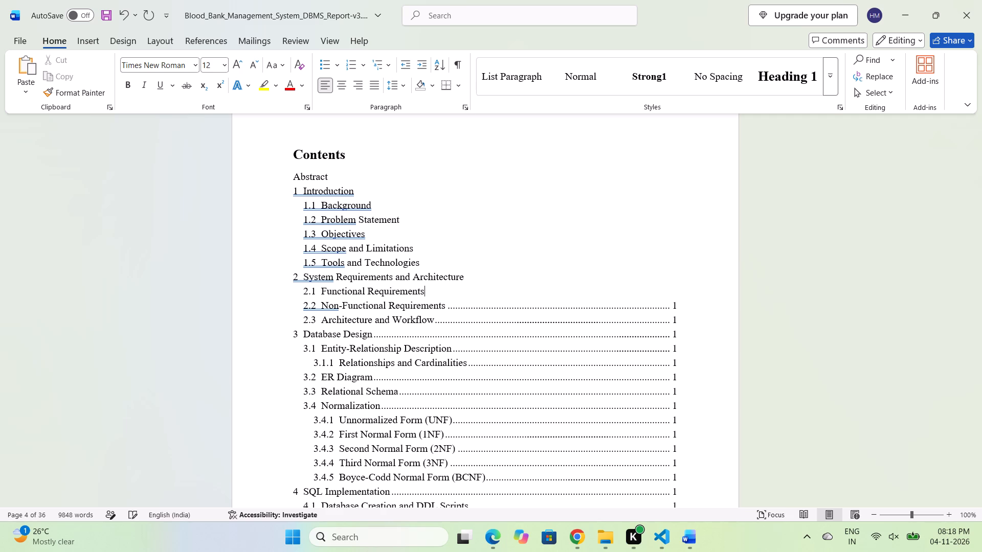
left_click(687, 306)
key("BackSpace")
key("BackSpace")
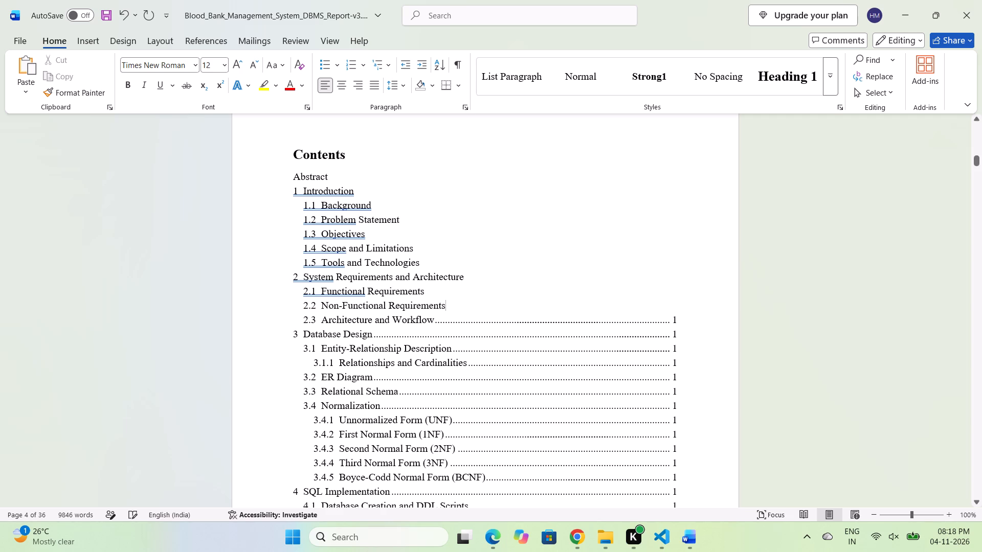
left_click(687, 317)
key("BackSpace")
key("BackSpace")
Remove the dotted leaders and page numbers from the contents entries 3 Database Design through 3.3 Relational Schema.
left_click(685, 334)
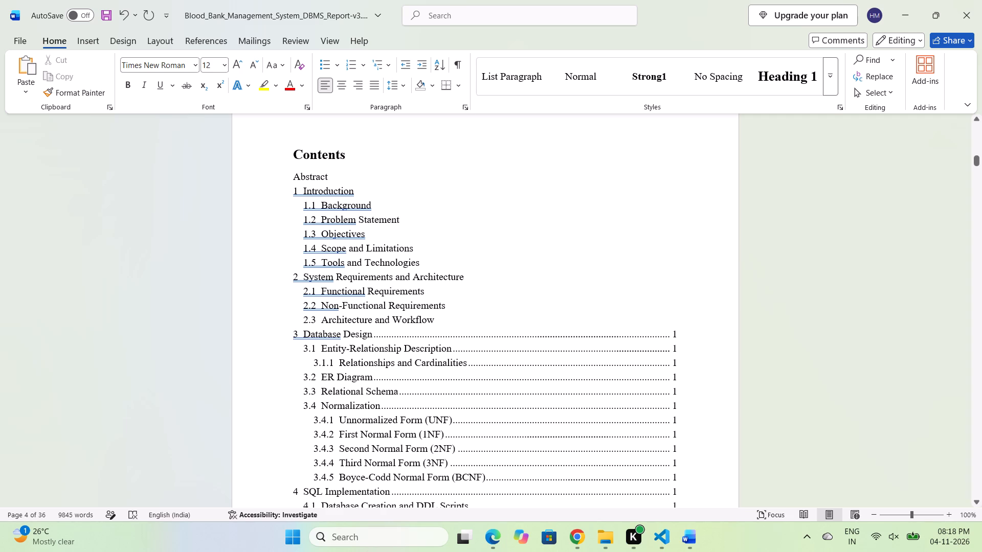
key("BackSpace")
key("BackSpace")
left_click(685, 348)
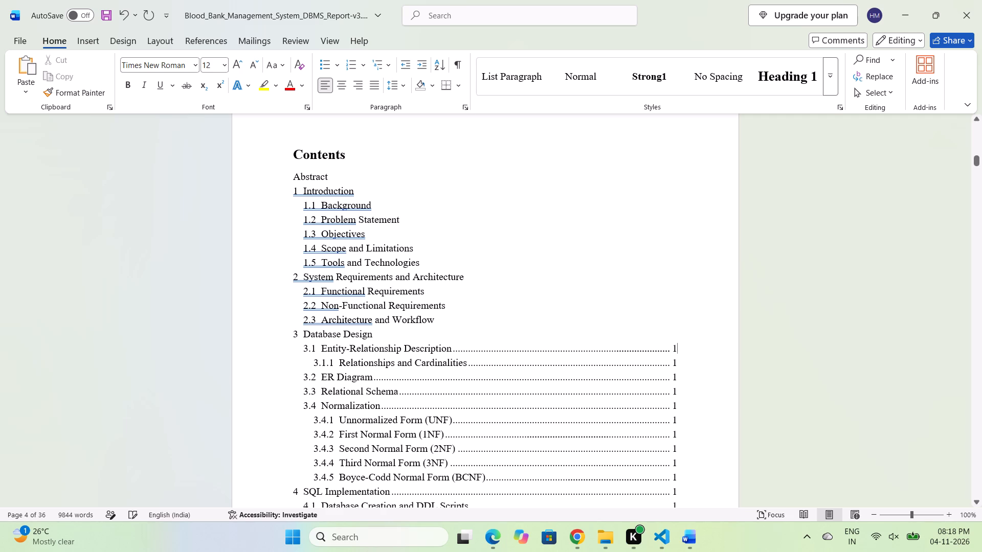
key("BackSpace")
key("BackSpace")
left_click(685, 362)
key("BackSpace")
key("BackSpace")
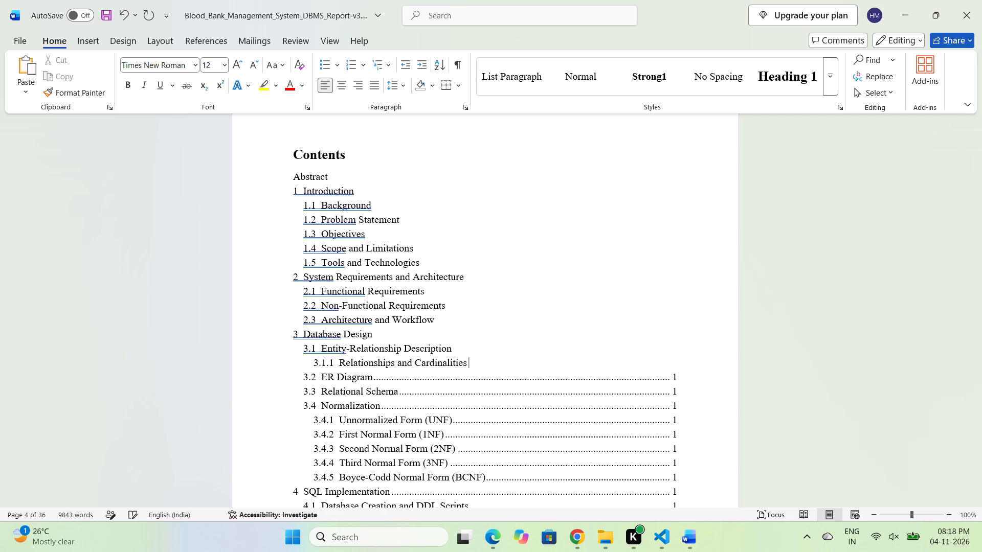
left_click(685, 373)
key("BackSpace")
key("BackSpace")
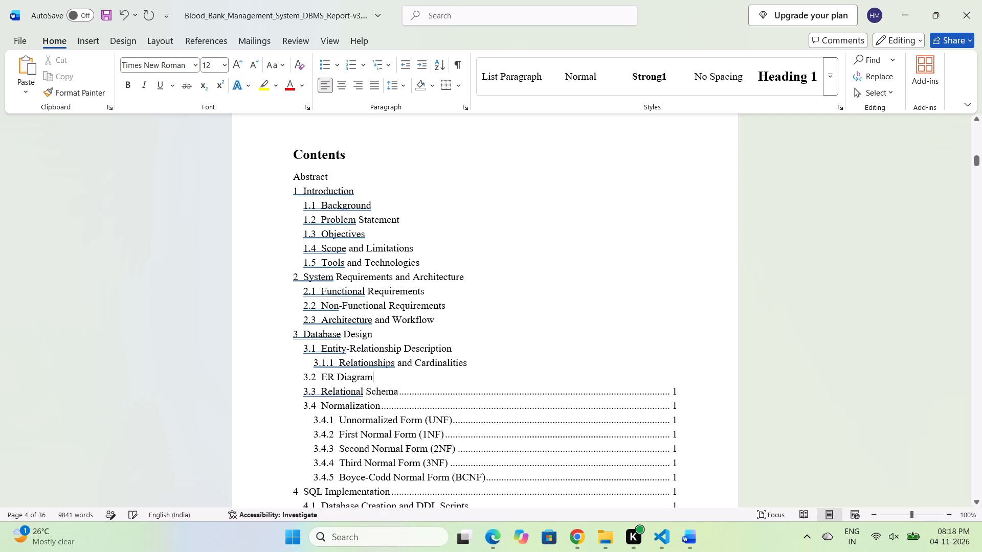
left_click(688, 390)
key("BackSpace")
key("BackSpace")
Remove the dotted leaders and page numbers from the contents entries 3.4 Normalization through 3.4.2 First Normal Form (1NF).
left_click(687, 411)
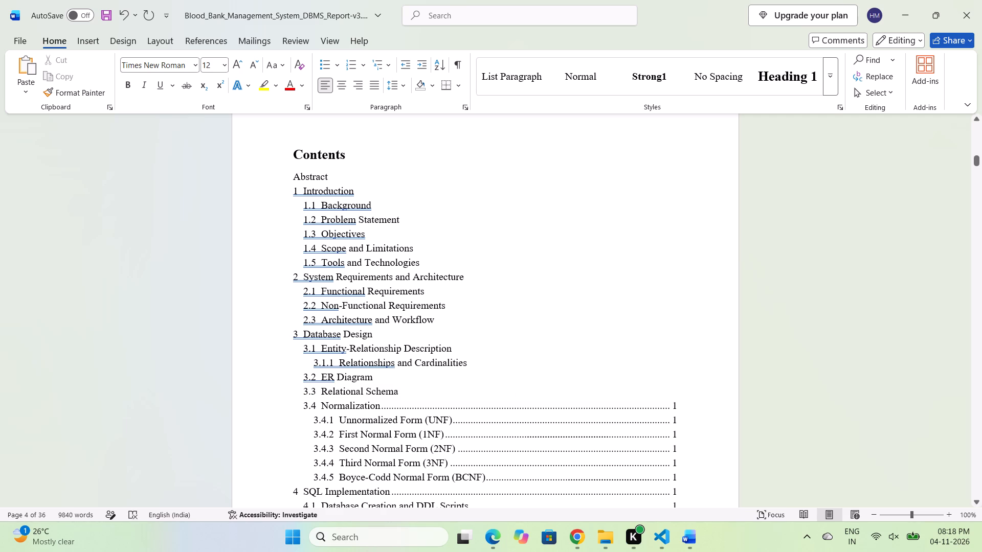
key("BackSpace")
key("BackSpace")
left_click(687, 420)
key("BackSpace")
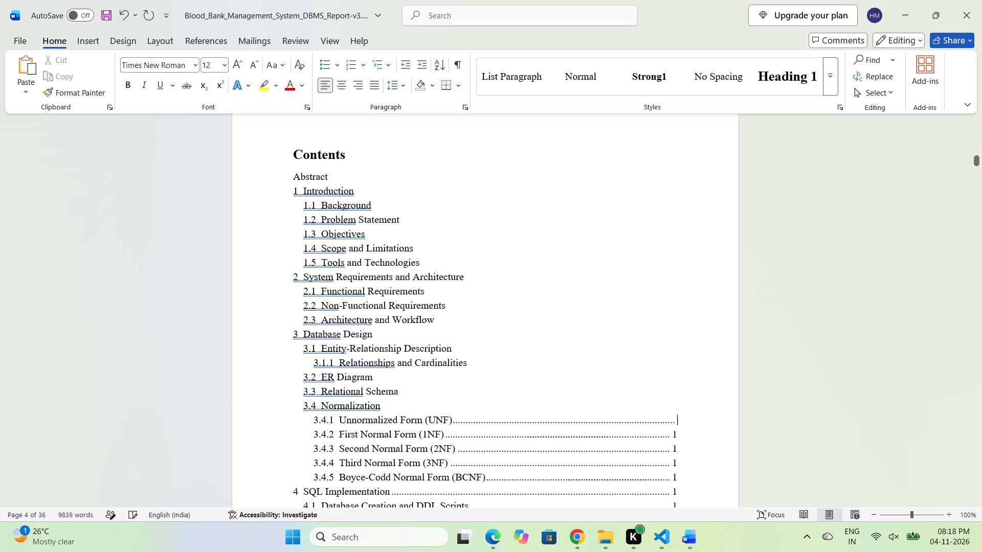
key("BackSpace")
left_click(689, 434)
key("BackSpace")
key("BackSpace")
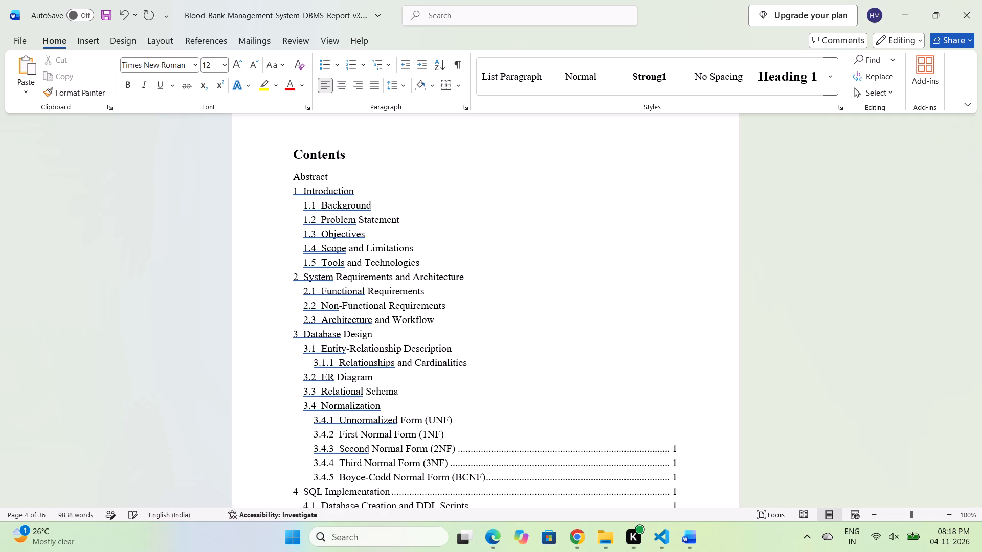
Remove the dotted leaders and page numbers from the contents entries 3.4.3 Second Normal Form through 3.4.5 Boyce-Codd Normal Form.
left_click(699, 448)
key("BackSpace")
key("BackSpace")
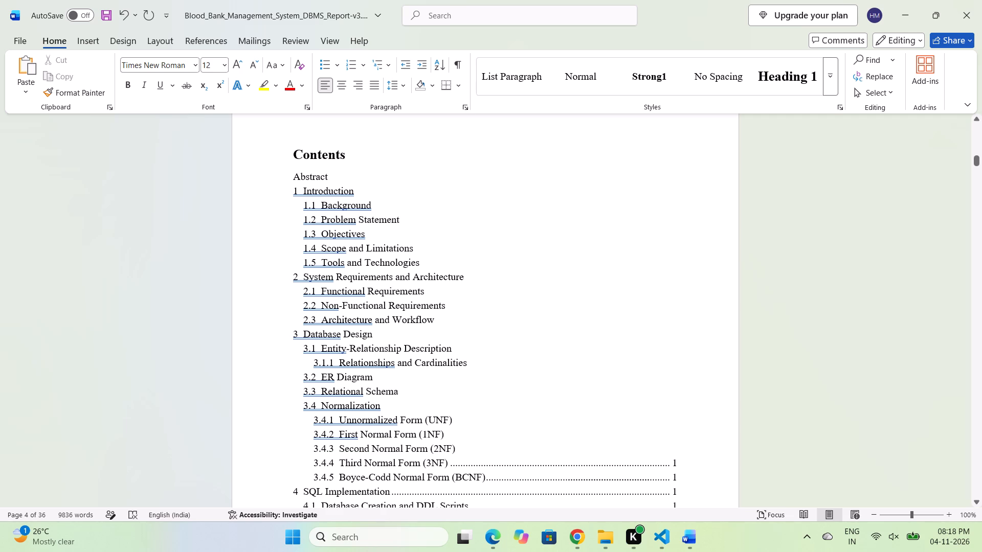
left_click(699, 462)
key("BackSpace")
key("BackSpace")
left_click(697, 480)
key("BackSpace")
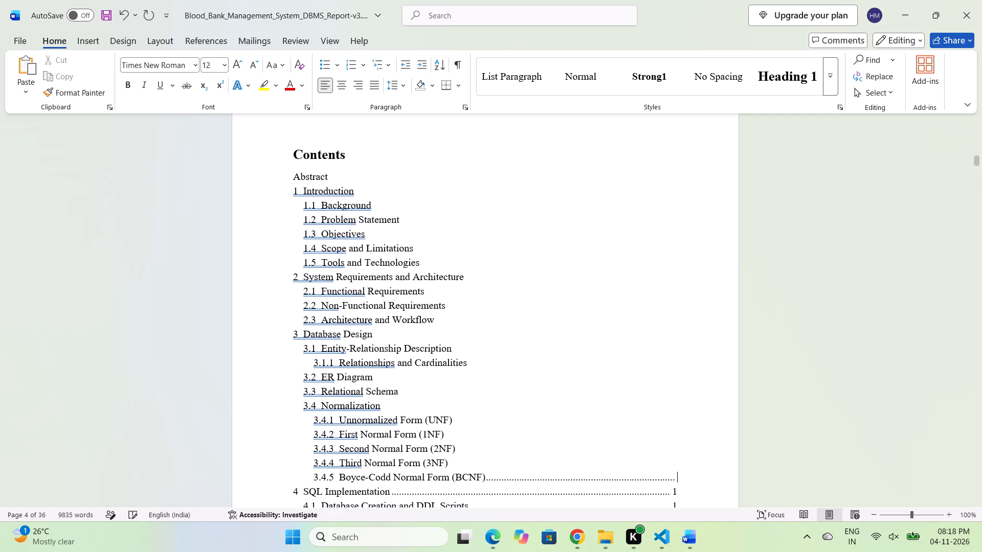
key("BackSpace")
Remove the dotted leaders and page numbers from the contents entries 4 SQL Implementation through 4.2 Sample Data (INSERT Statements).
left_click(697, 491)
key("BackSpace")
key("BackSpace")
scroll(697, 491, "down", 1)
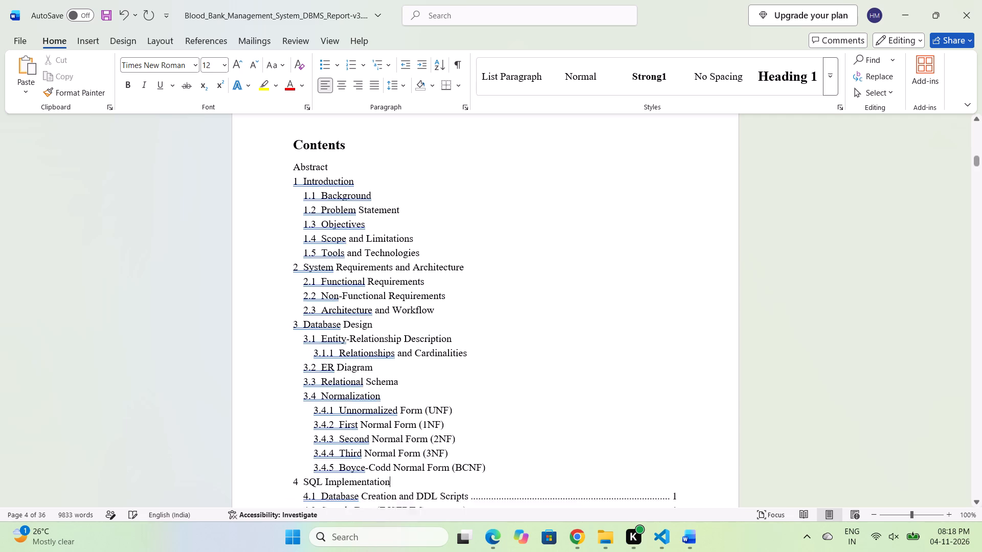
scroll(697, 491, "down", 4)
left_click(692, 185)
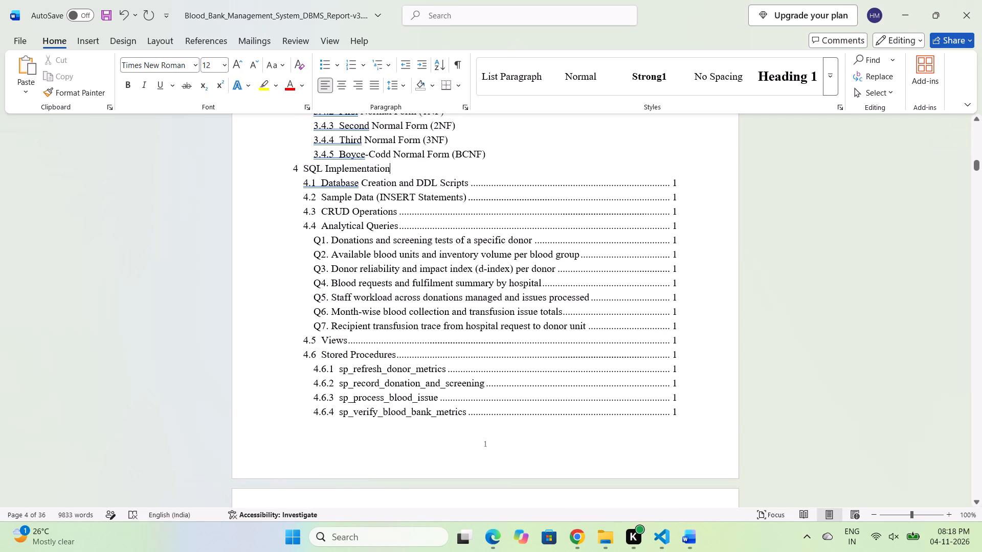
key("BackSpace")
key("BackSpace")
left_click(694, 198)
key("BackSpace")
key("BackSpace")
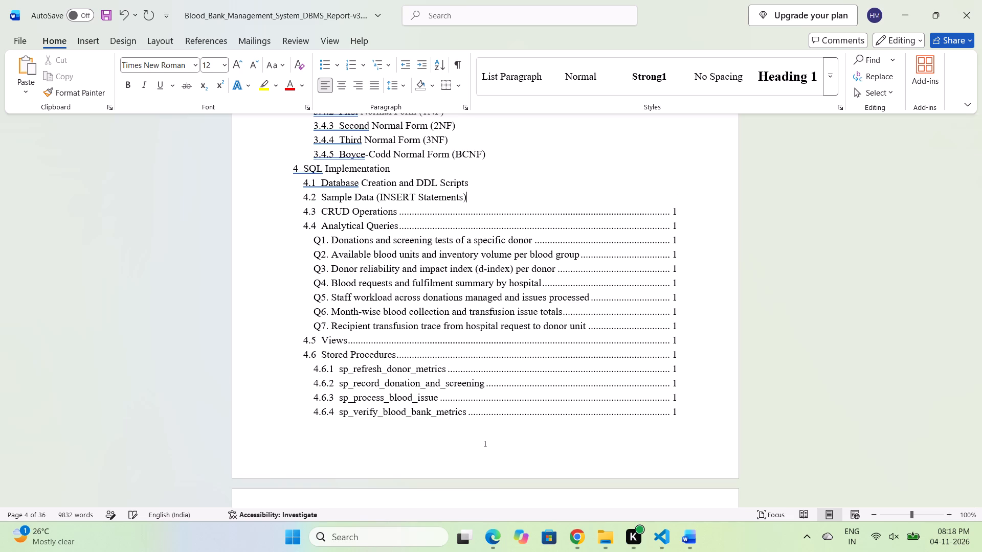
Remove the dotted leaders and page numbers from the contents entries 4.3 CRUD Operations and 4.4 Analytical Queries.
left_click(694, 210)
key("BackSpace")
key("BackSpace")
left_click(694, 218)
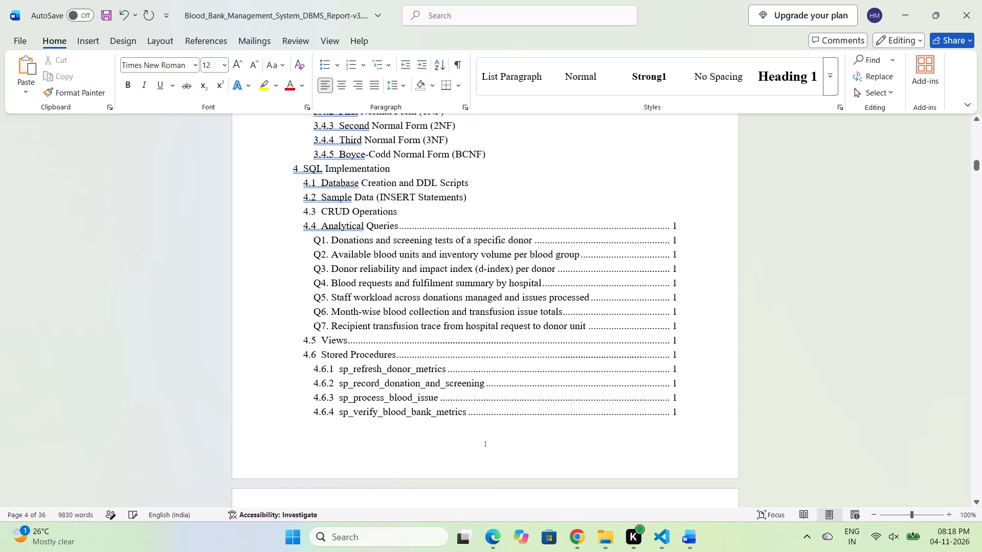
left_click(694, 221)
key("BackSpace")
key("BackSpace")
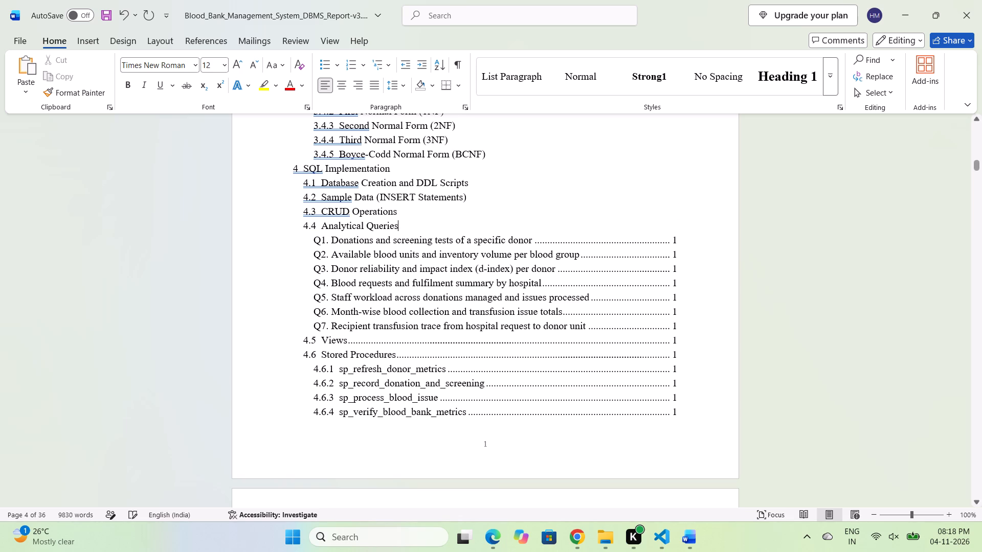
Remove the dotted leaders and page numbers from contents entries Q1 through Q3 under 4.4 Analytical Queries.
left_click(694, 239)
key("BackSpace")
key("BackSpace")
left_click(694, 265)
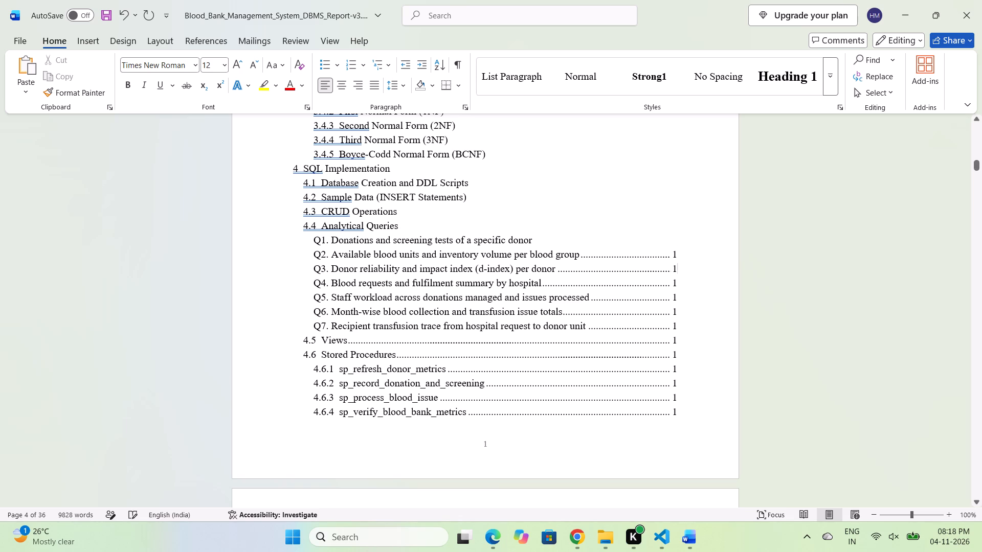
key("BackSpace")
key("BackSpace")
left_click(688, 252)
key("BackSpace")
key("BackSpace")
key("BackSpace")
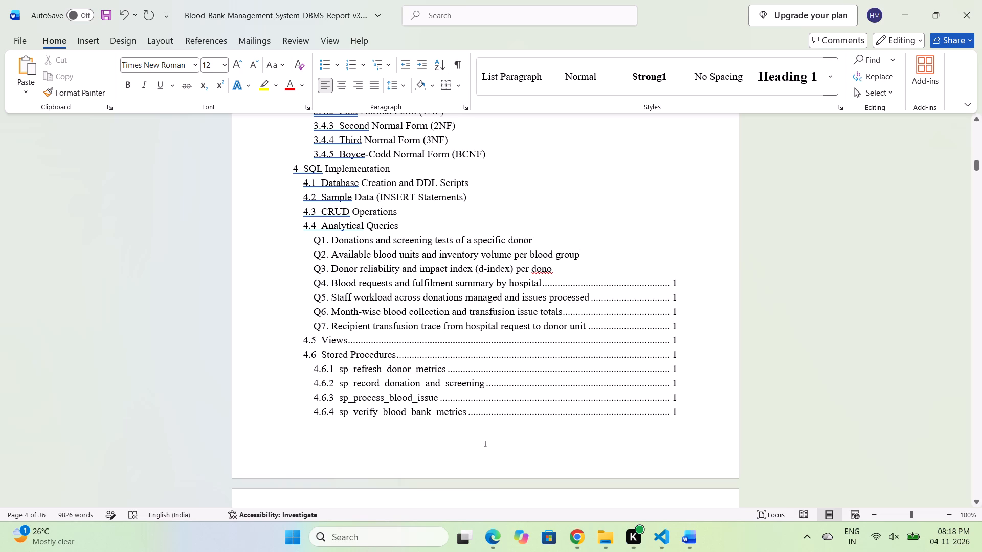
Remove the dotted leaders and page numbers from contents entries Q4 through Q7 under 4.4 Analytical Queries.
left_click(682, 284)
key("BackSpace")
key("BackSpace")
left_click(680, 302)
key("BackSpace")
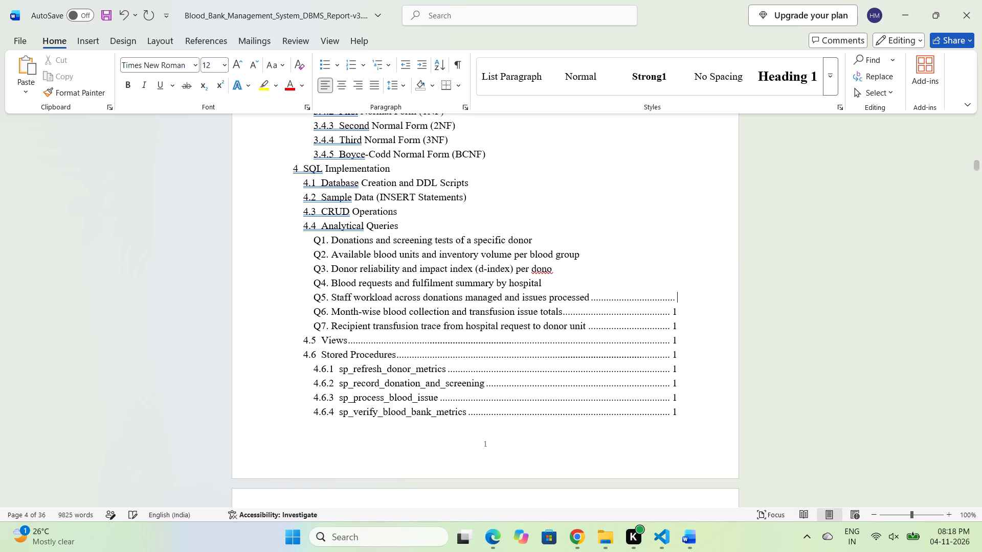
key("BackSpace")
left_click(680, 314)
key("BackSpace")
key("BackSpace")
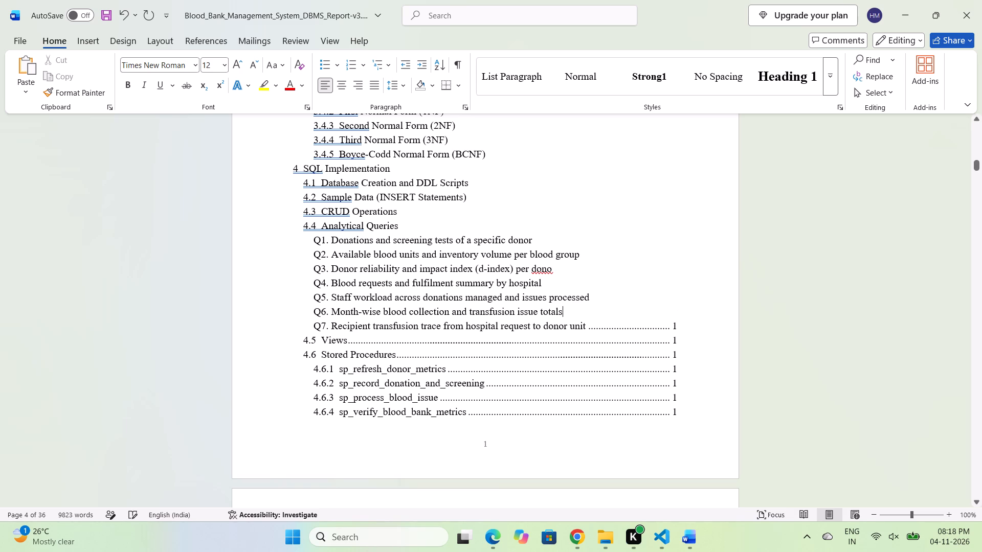
left_click(680, 325)
key("BackSpace")
key("BackSpace")
Remove the dotted leaders and page numbers from the contents entries 4.5 Views and 4.6 Stored Procedures.
left_click(680, 337)
key("BackSpace")
key("BackSpace")
left_click(681, 355)
key("BackSpace")
key("BackSpace")
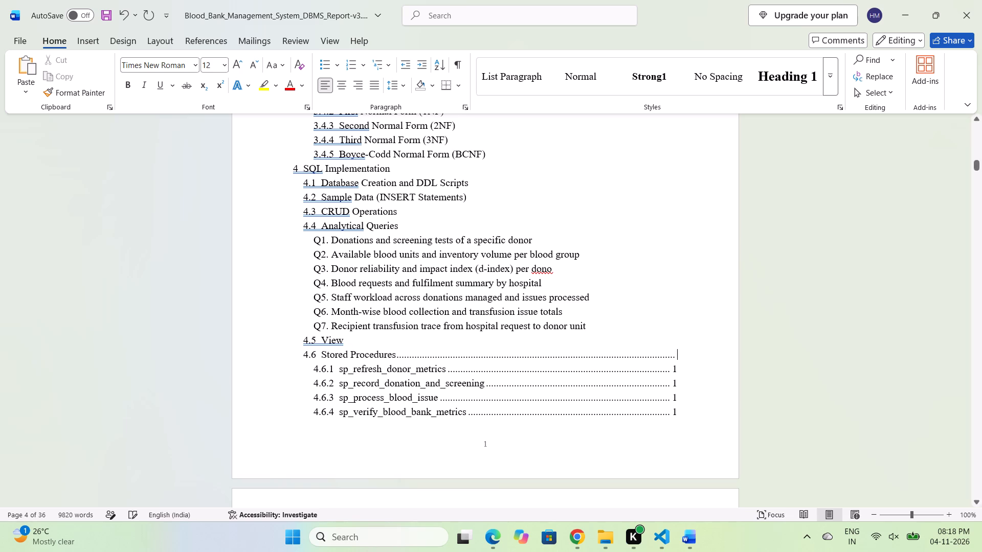
key("BackSpace")
Remove the dotted leaders and page numbers from the contents entries 4.6.1 sp_refresh_donor_metrics through 4.6.4 sp_verify_blood_bank_metrics.
left_click(681, 367)
key("BackSpace")
key("BackSpace")
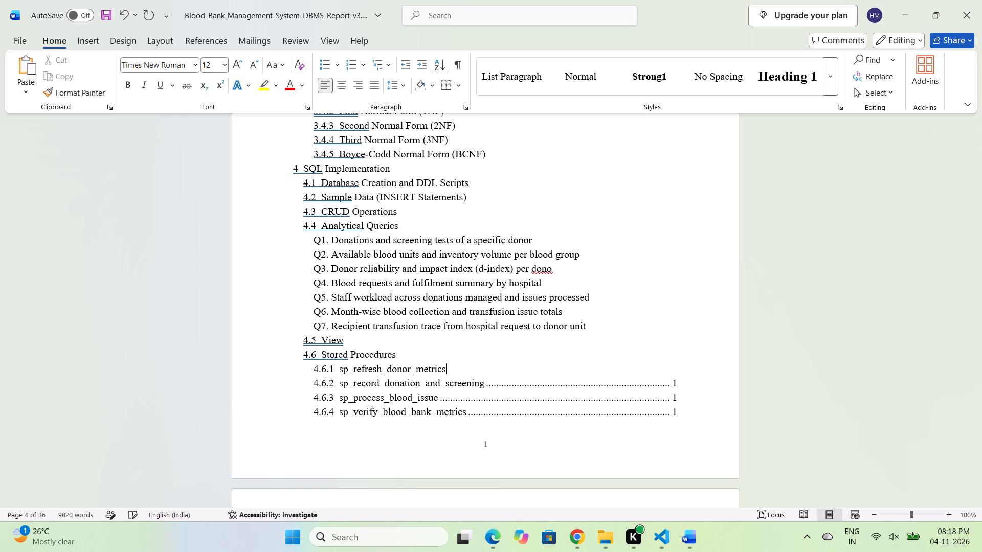
left_click(681, 376)
left_click(680, 381)
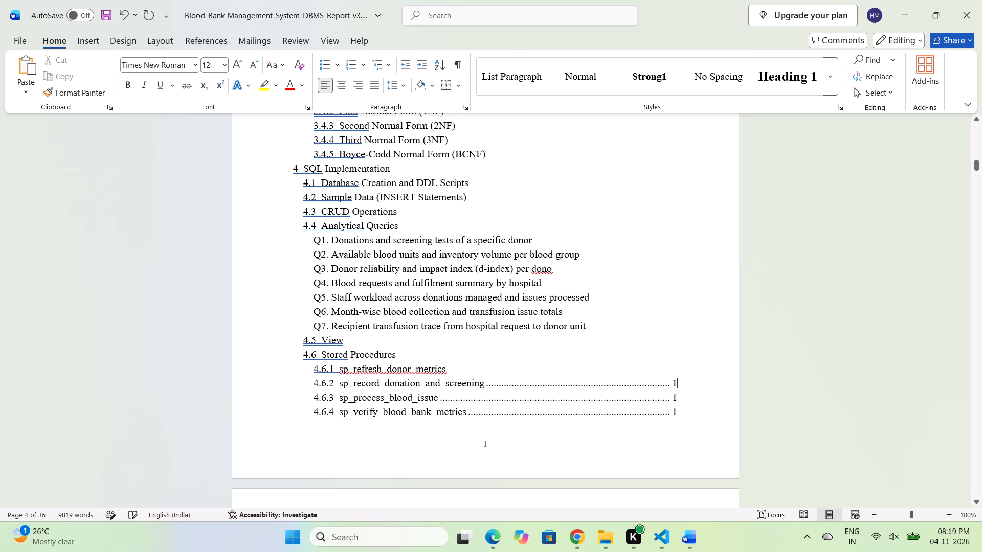
key("BackSpace")
key("BackSpace")
left_click(684, 399)
key("BackSpace")
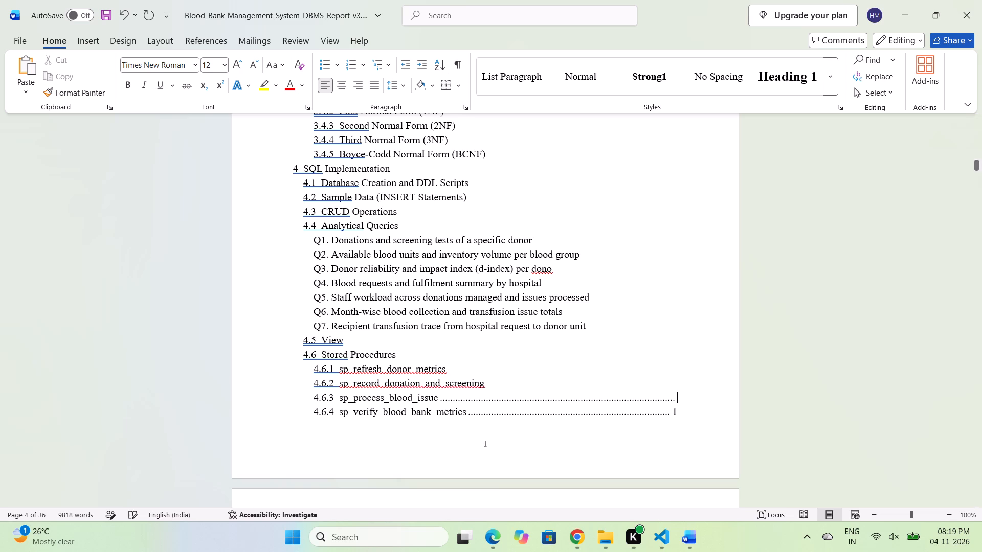
key("BackSpace")
left_click(684, 415)
key("BackSpace")
key("BackSpace")
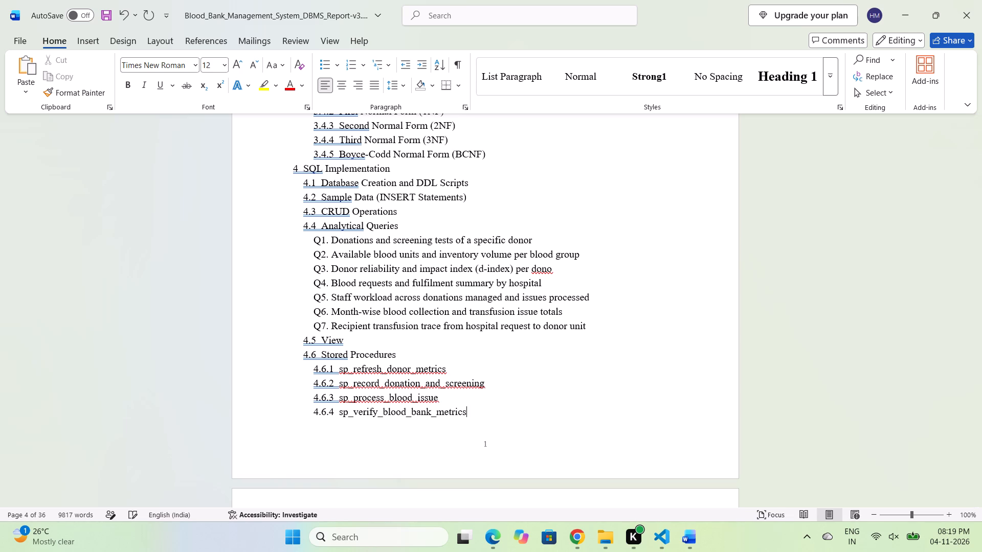
Remove the dotted leader and page number from the 4.7 Triggers entry on the second contents page.
scroll(684, 415, "down", 4)
left_click(682, 158)
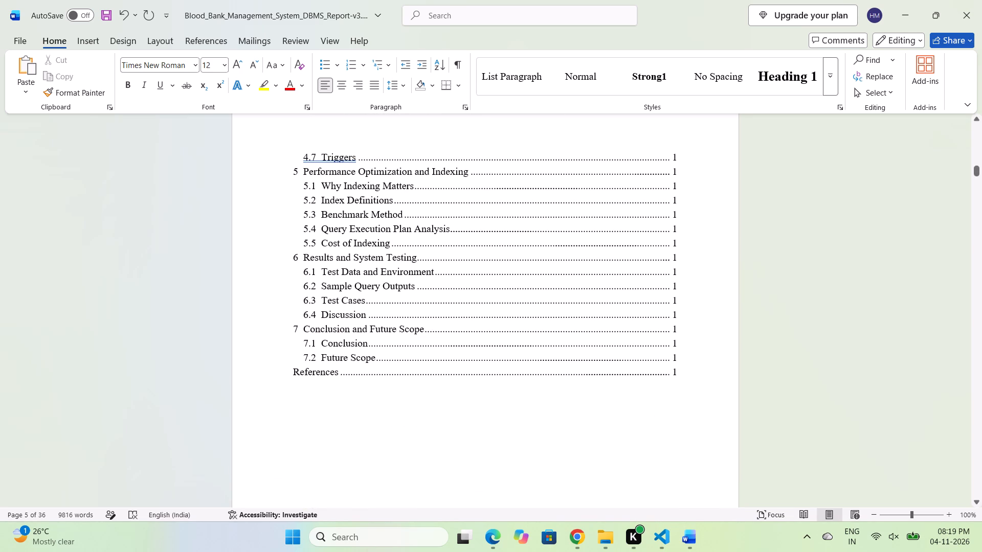
key("BackSpace")
key("BackSpace")
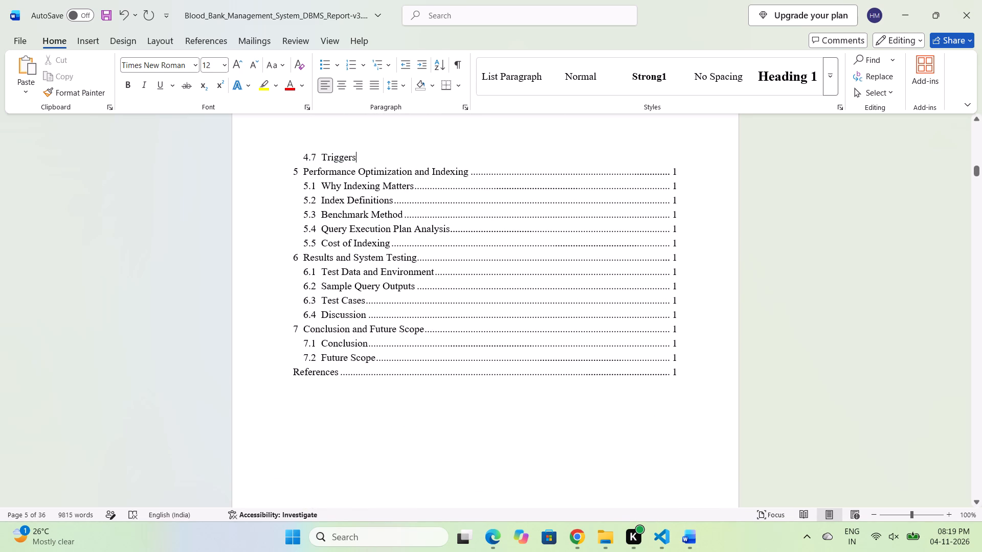
Remove the dotted leaders and page numbers from the contents entries 5 Performance Optimization and Indexing through 5.2 Index Definitions.
left_click(680, 174)
key("BackSpace")
key("BackSpace")
left_click(680, 182)
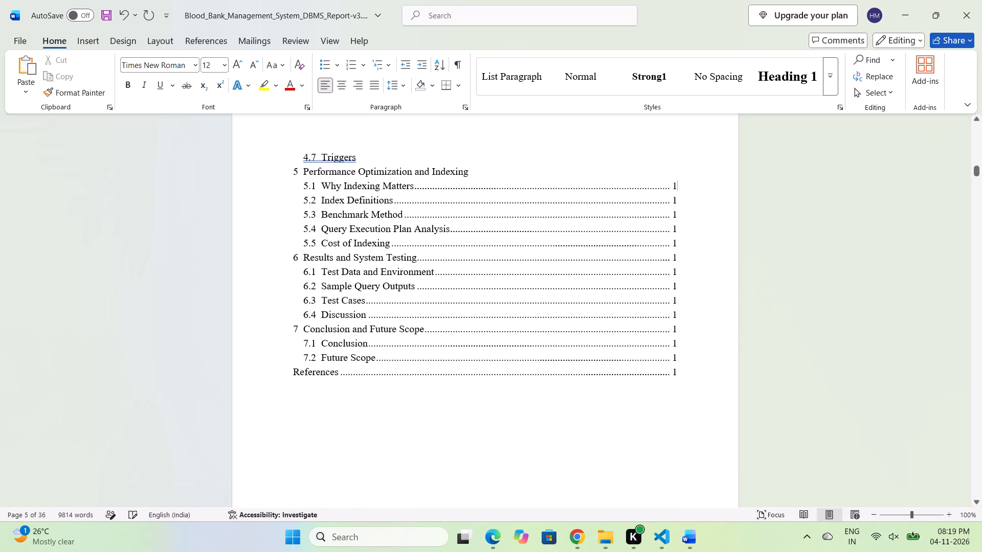
key("BackSpace")
key("BackSpace")
left_click(679, 196)
key("BackSpace")
key("BackSpace")
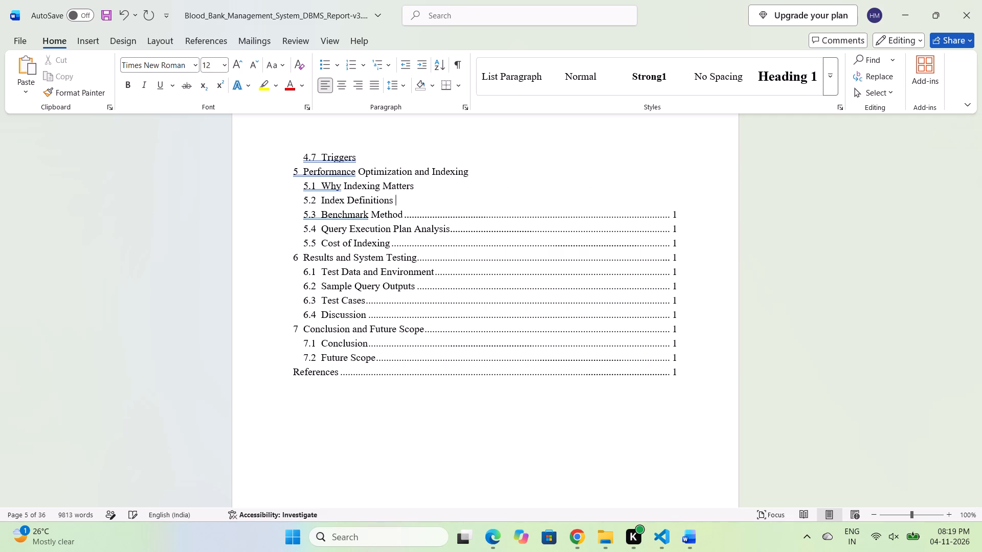
Remove the dotted leaders and page numbers from the contents entries 5.3 Benchmark Method through 5.5 Cost of Indexing.
left_click(679, 215)
key("BackSpace")
key("BackSpace")
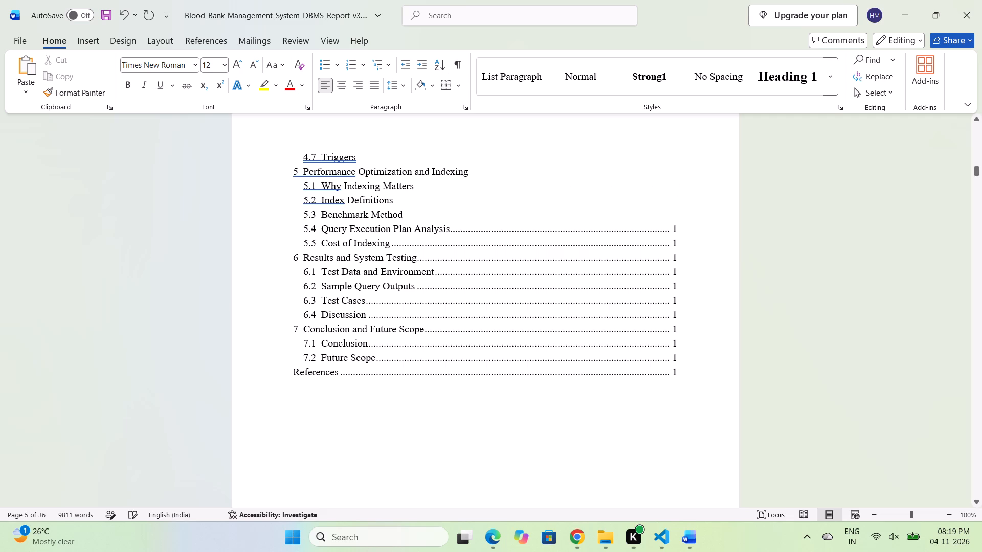
left_click(679, 230)
key("BackSpace")
key("BackSpace")
left_click(679, 243)
key("BackSpace")
key("BackSpace")
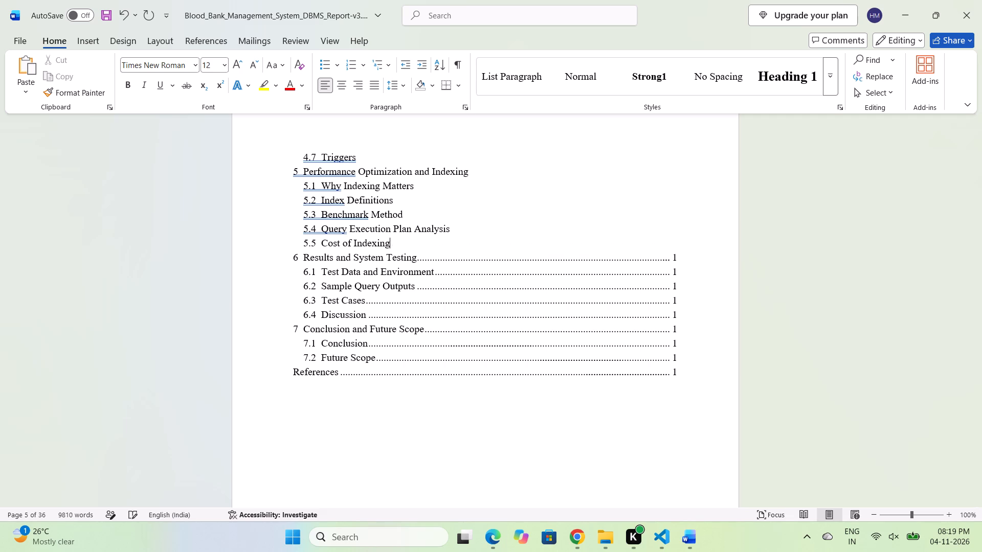
Remove the dotted leaders and page numbers from the contents entries 6 Results and System Testing through 6.2 Sample Query Outputs.
left_click(676, 258)
key("BackSpace")
key("BackSpace")
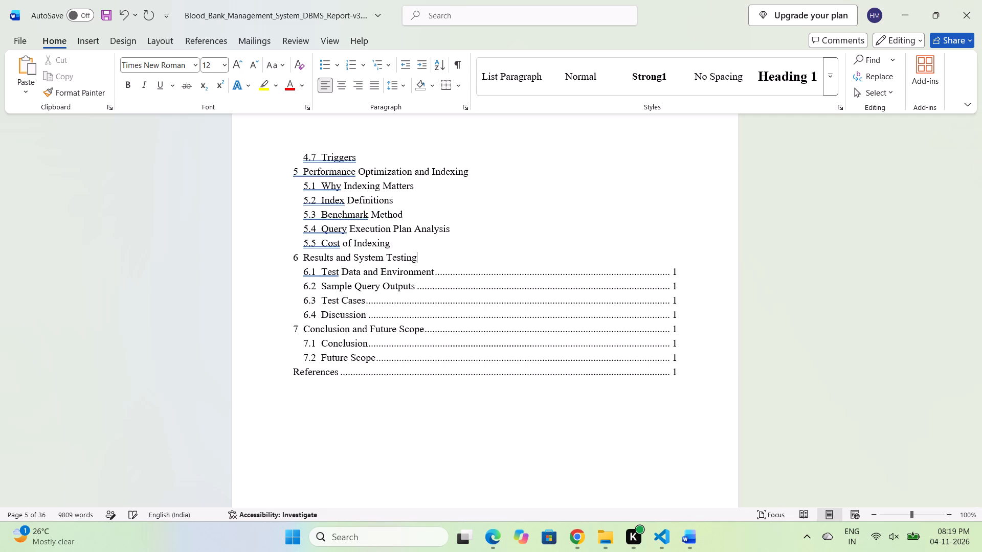
left_click(680, 272)
key("BackSpace")
key("BackSpace")
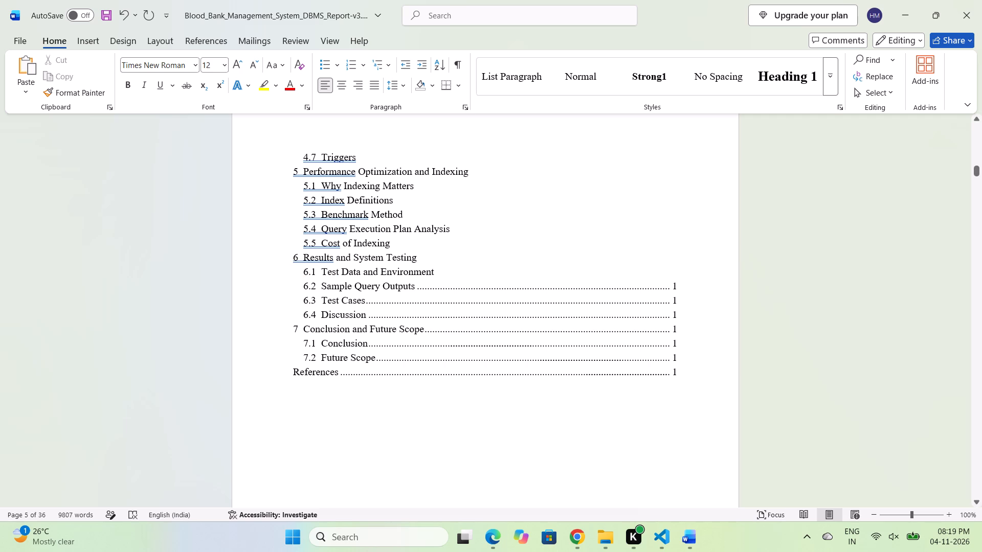
left_click(682, 287)
key("BackSpace")
key("BackSpace")
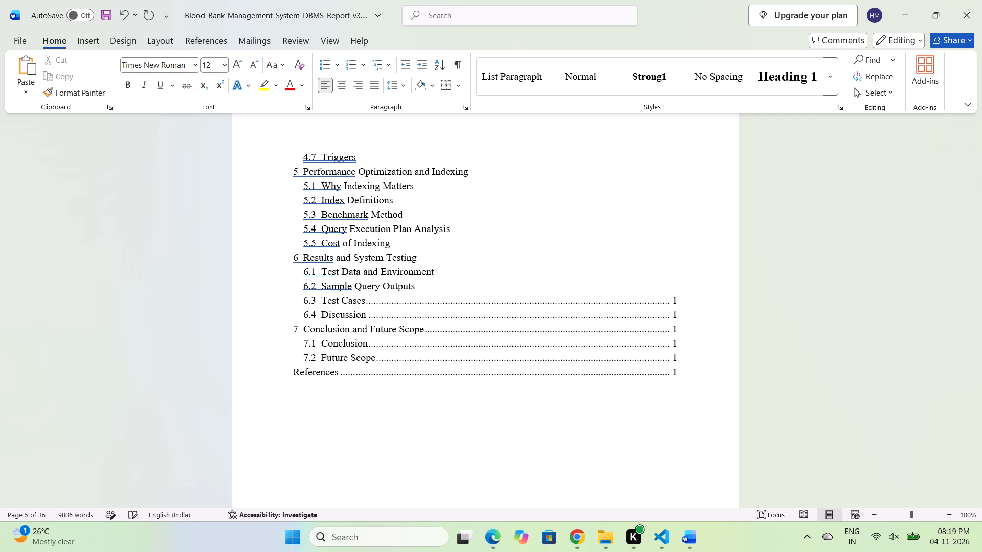
Remove the dotted leaders and page numbers from the contents entries 6.3 Test Cases and 6.4 Discussion.
left_click(682, 291)
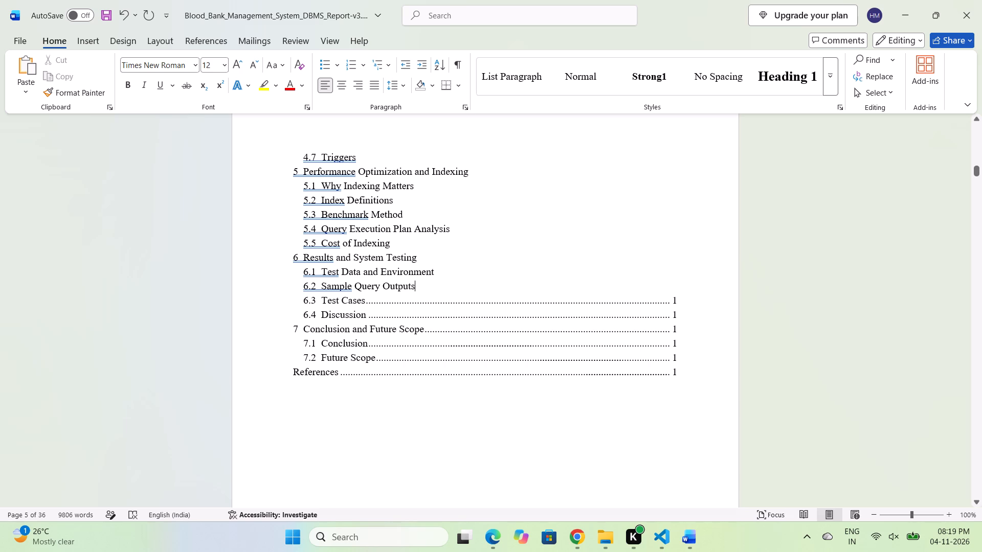
left_click(681, 300)
key("BackSpace")
key("BackSpace")
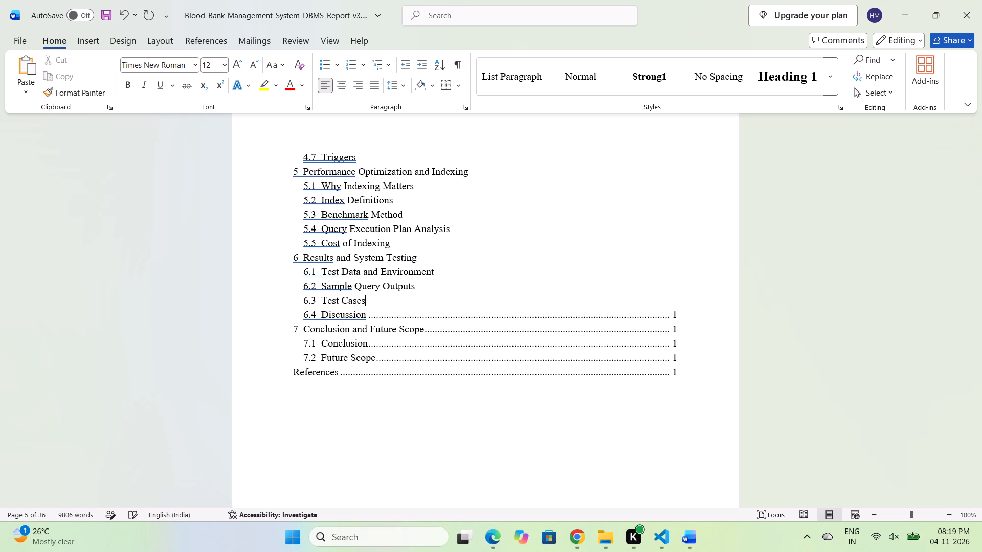
left_click(684, 318)
key("BackSpace")
key("BackSpace")
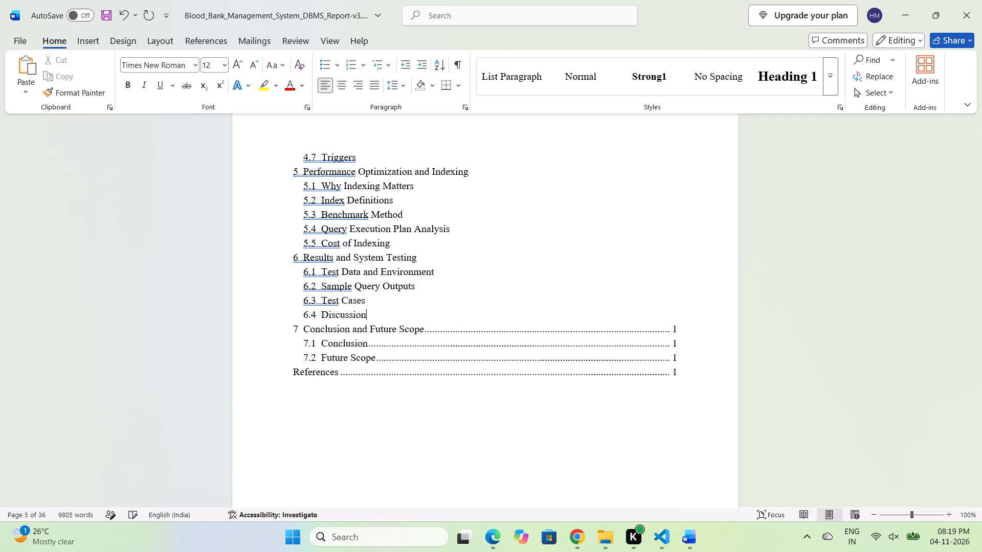
Remove the dotted leaders and page numbers from the contents entries 7 Conclusion and Future Scope through References.
left_click(686, 329)
key("BackSpace")
key("BackSpace")
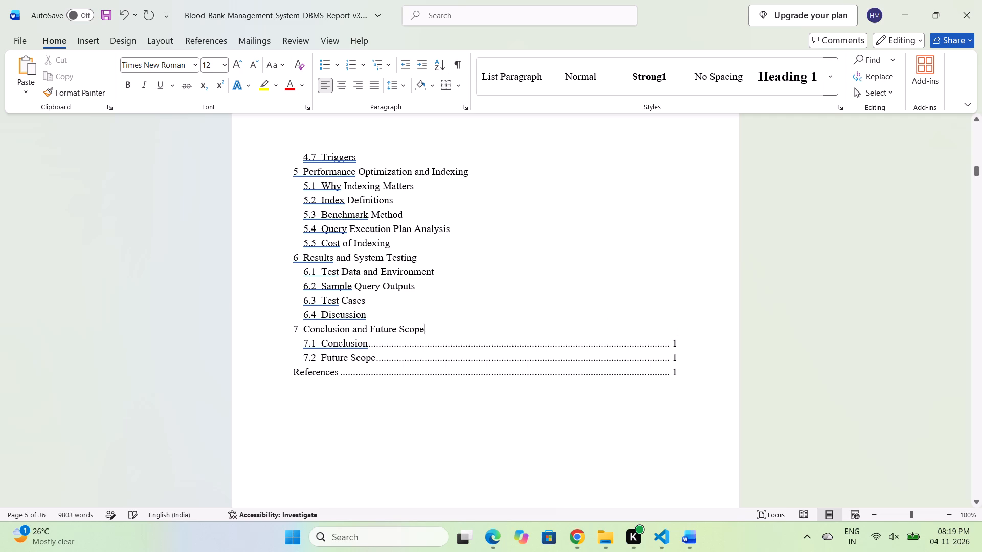
left_click(687, 344)
key("BackSpace")
key("BackSpace")
left_click(691, 358)
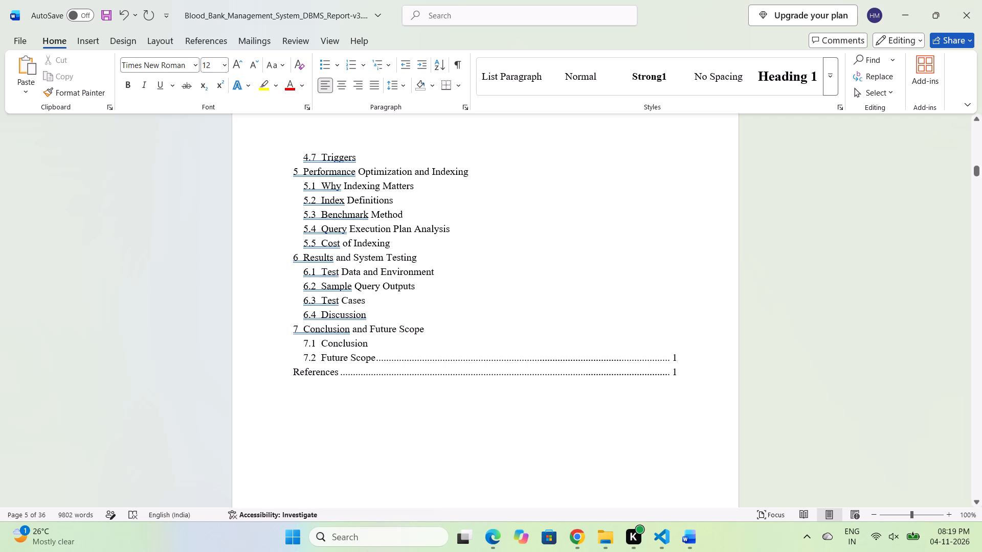
key("BackSpace")
key("BackSpace")
left_click(691, 364)
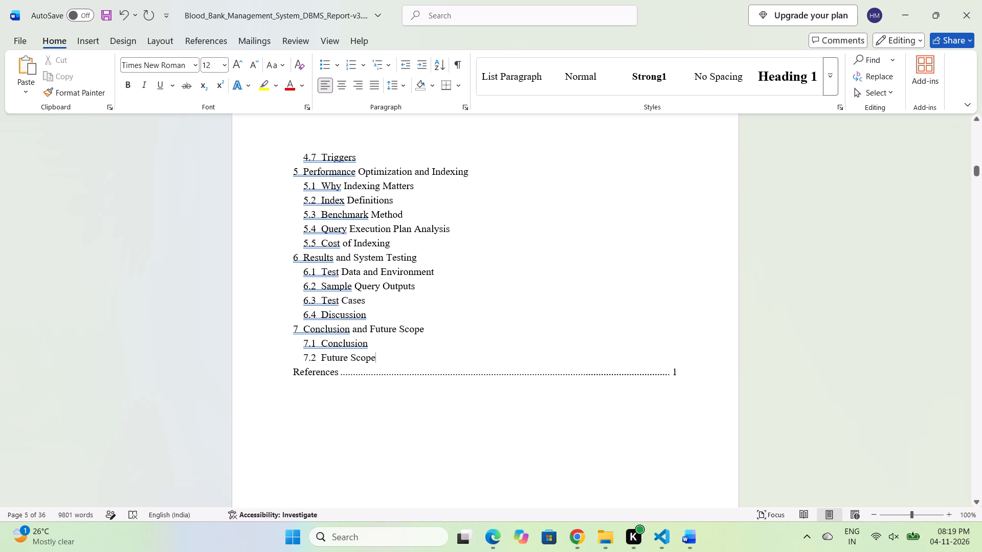
left_click(688, 371)
key("BackSpace")
key("BackSpace")
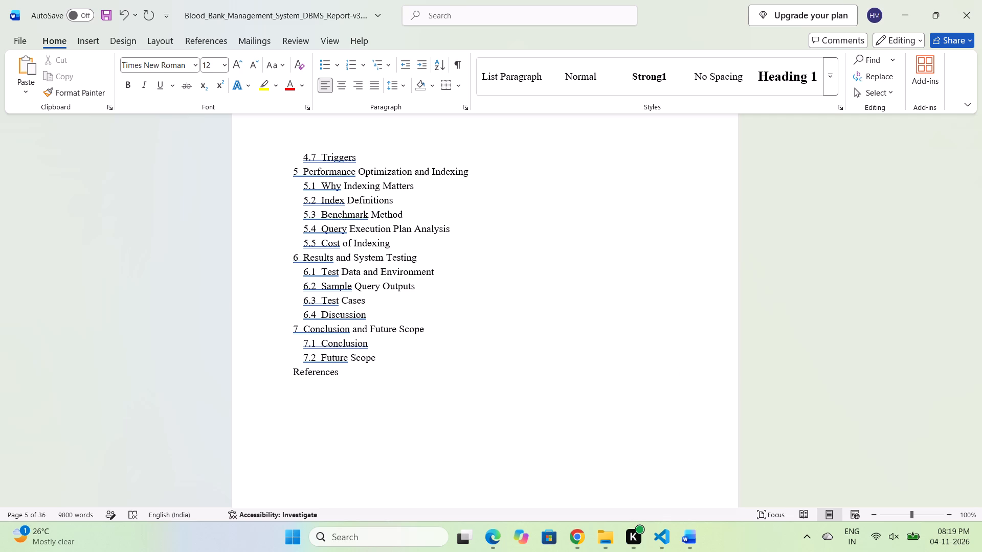
Save the report with the cleaned-up contents pages.
key("ctrl+s")
key("ctrl+s")
key("ctrl+s")
Review the report from the cover page through the certificate, contents and body chapters to the 3.3 Relational Schema section.
scroll(688, 371, "up", 7)
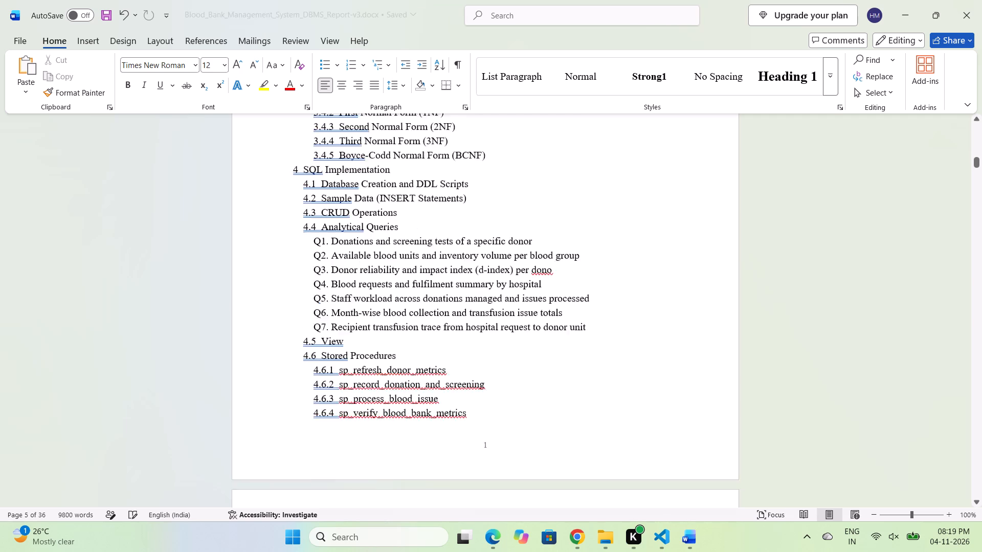
scroll(688, 371, "up", 7)
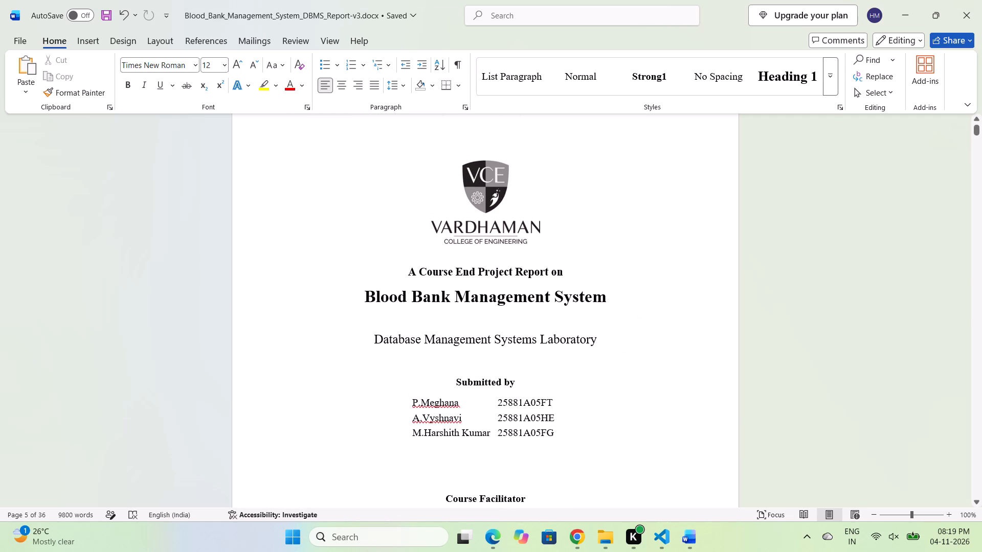
scroll(541, 414, "down", 3)
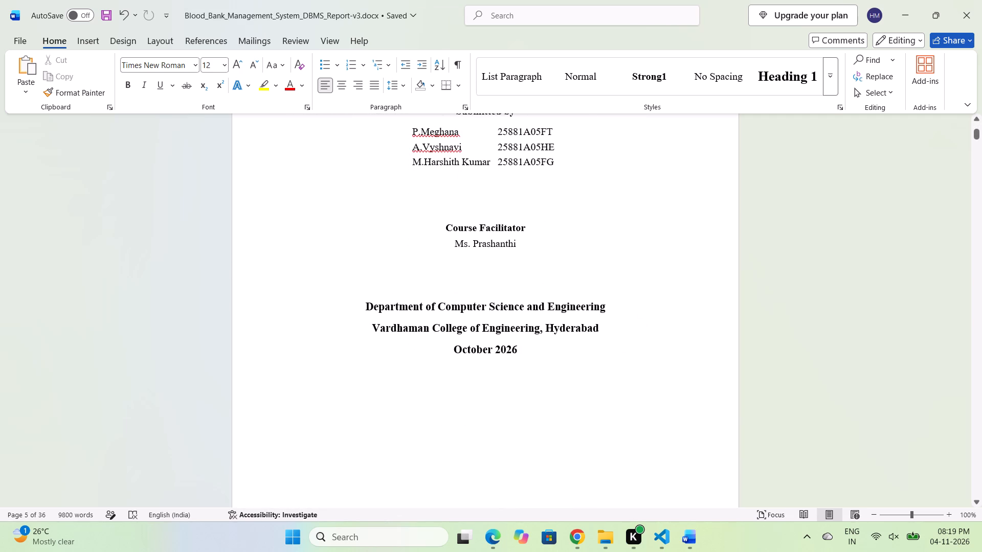
scroll(541, 414, "down", 5)
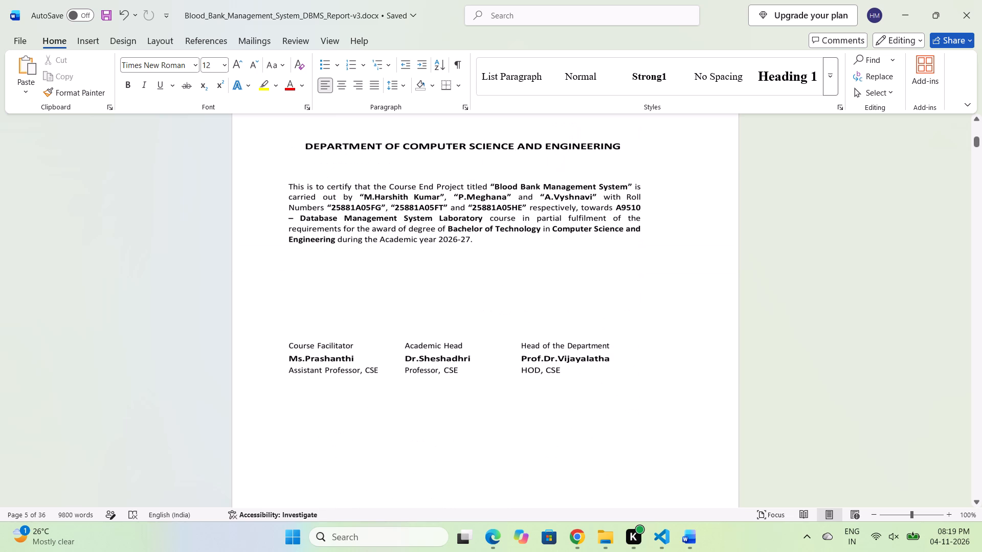
key("ctrl+s")
key("ctrl+s")
scroll(541, 414, "down", 5)
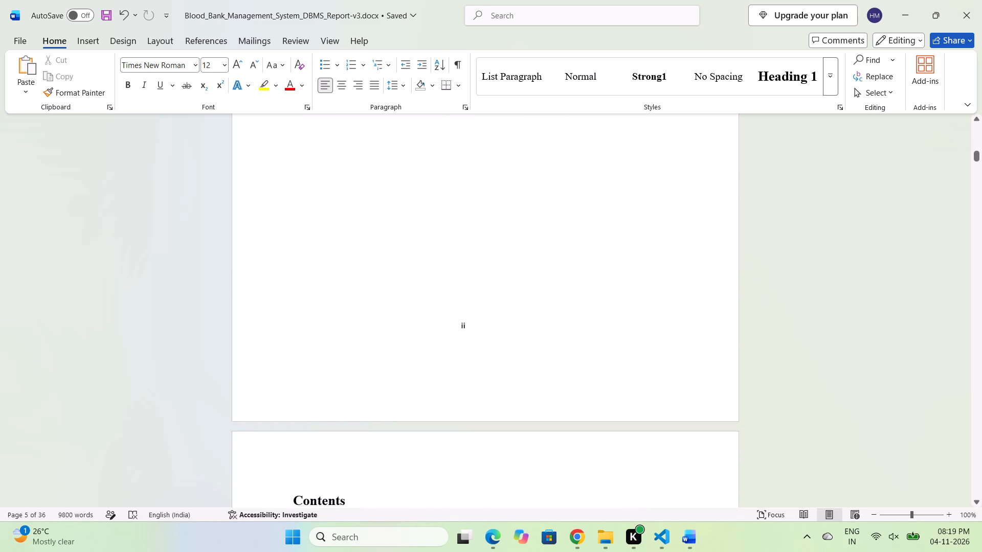
scroll(541, 414, "down", 8)
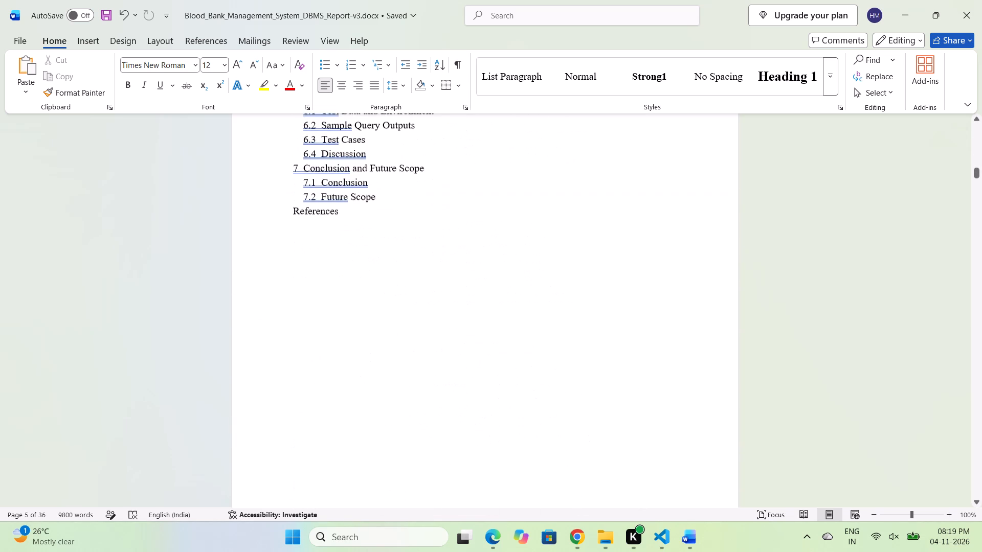
scroll(541, 414, "down", 9)
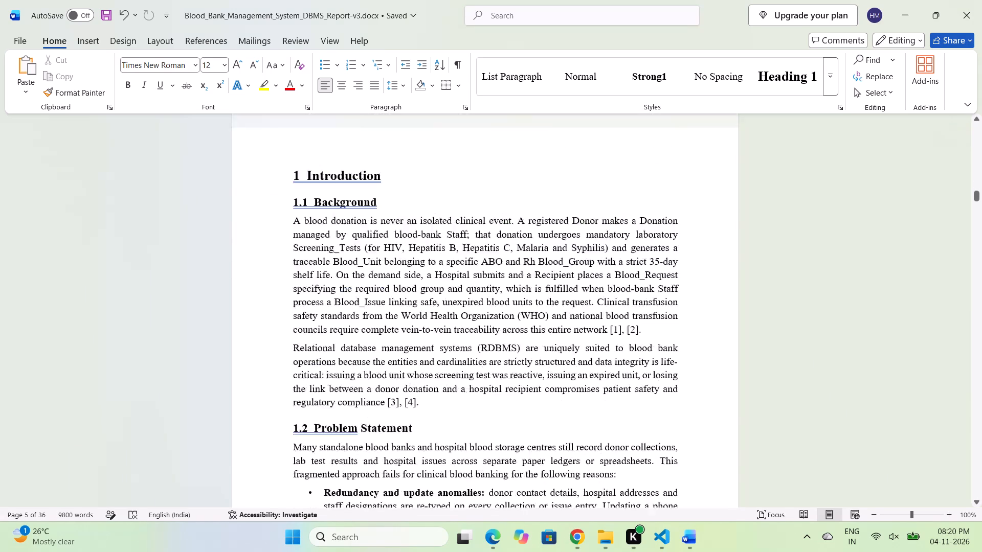
scroll(541, 414, "down", 7)
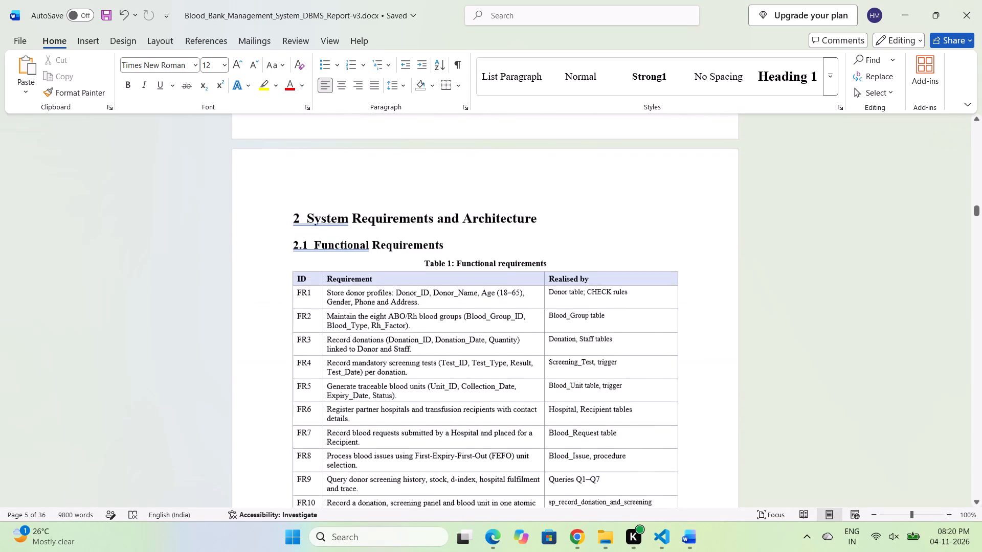
scroll(541, 414, "down", 8)
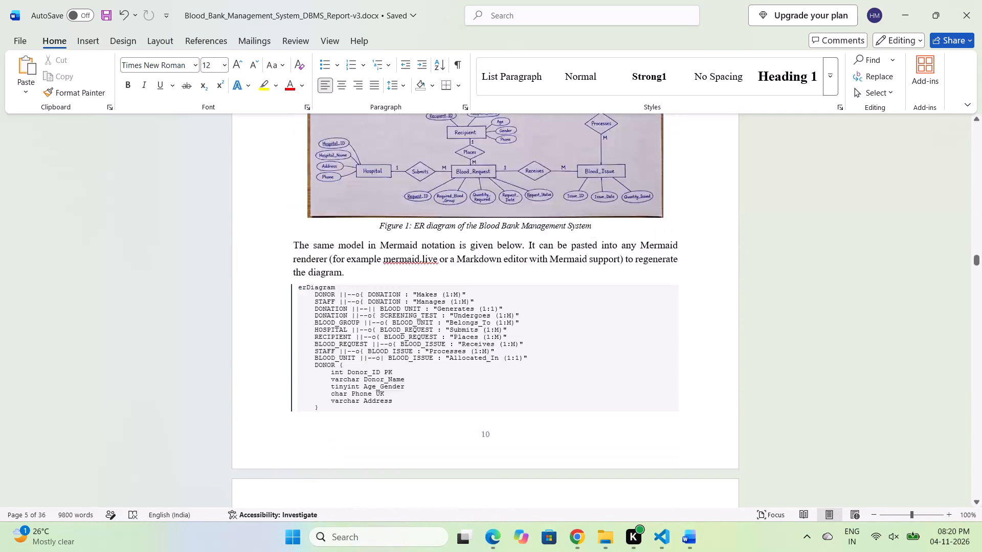
scroll(541, 414, "down", 2)
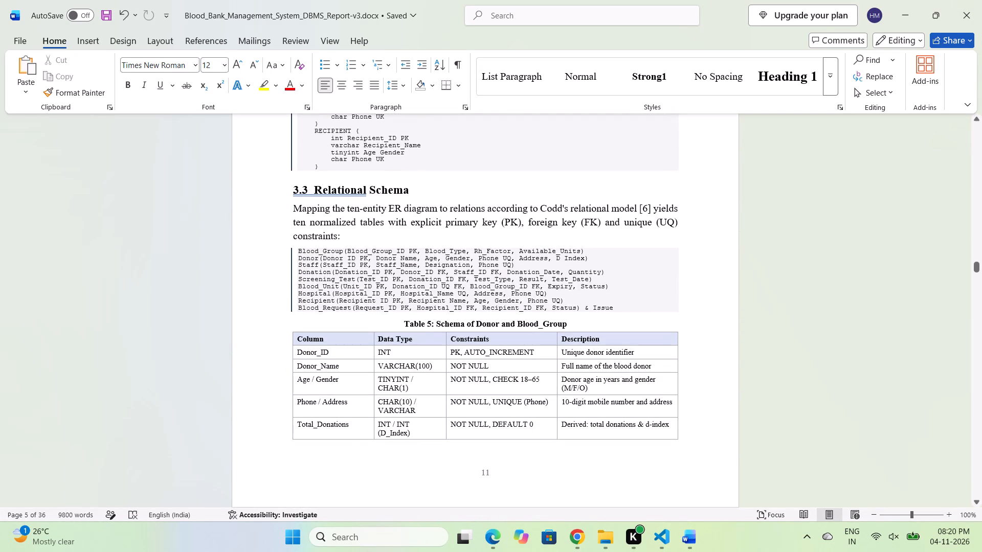
Save the v3 report, then close it and the Static_TOC version of the report.
key("ctrl+s")
key("ctrl+s")
left_click(953, 9)
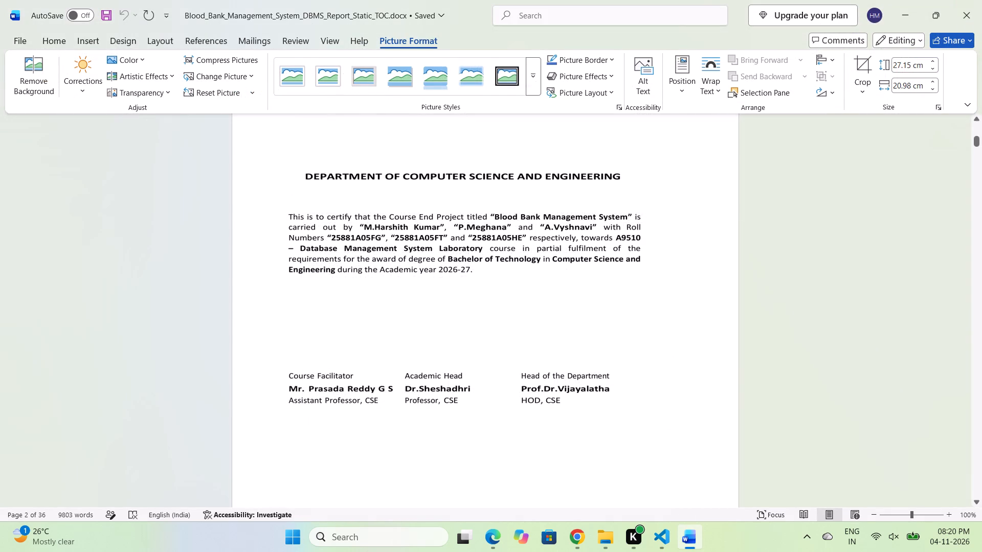
left_click(969, 7)
In Edge, close the preview of the v3 report to return to the Gemini chat.
left_click(465, 230)
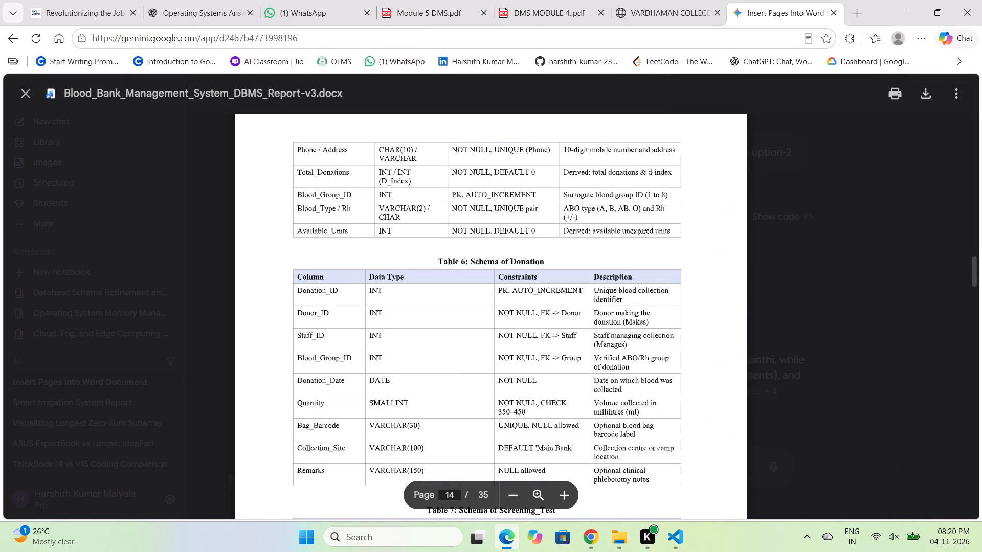
left_click(782, 275)
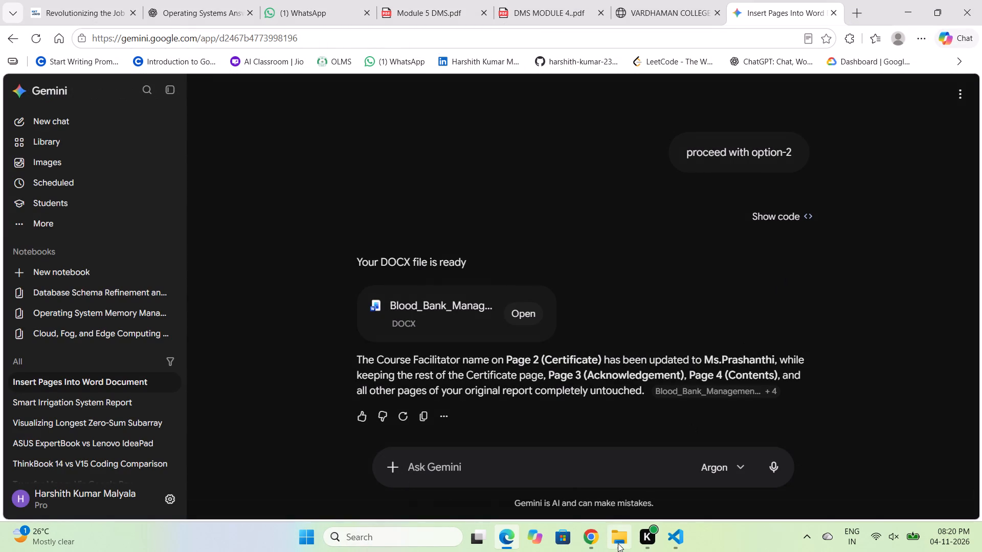
In File Explorer, refresh Downloads and delete the Blood Bank Management System Word document modified at 07:43 PM.
left_click(618, 543)
key("ctrl+r")
key("ctrl+r")
key("ctrl+r")
key("ctrl+r")
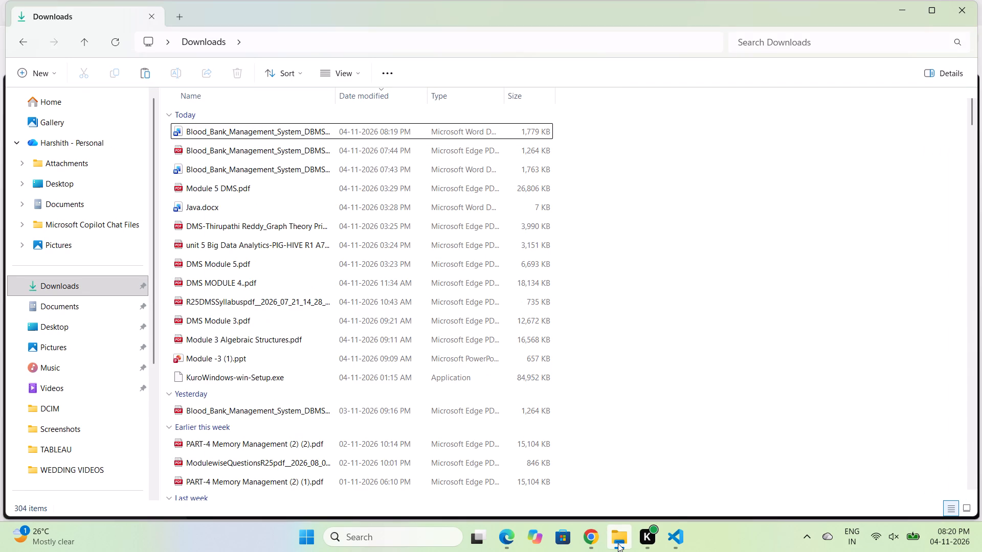
key("ctrl+r")
left_click(279, 173)
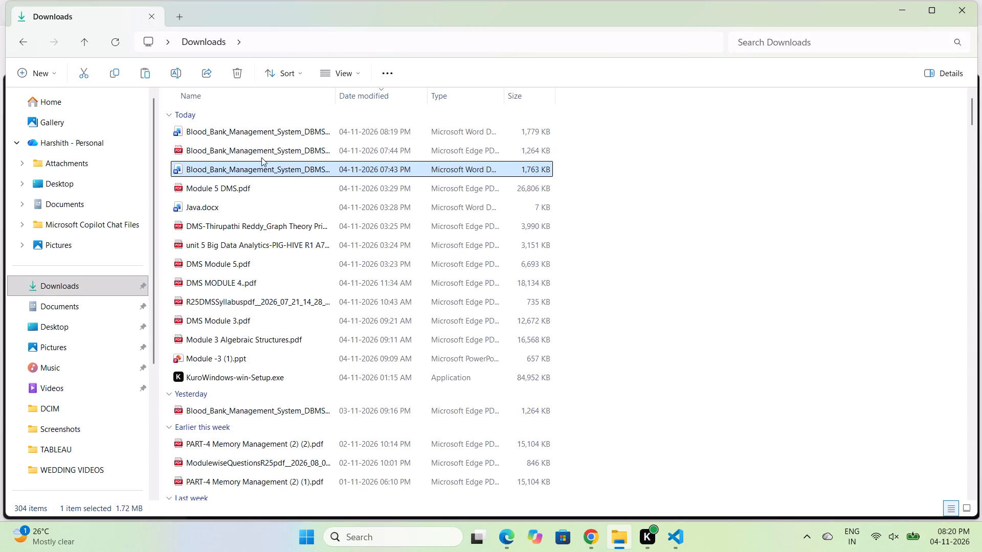
left_click(237, 72)
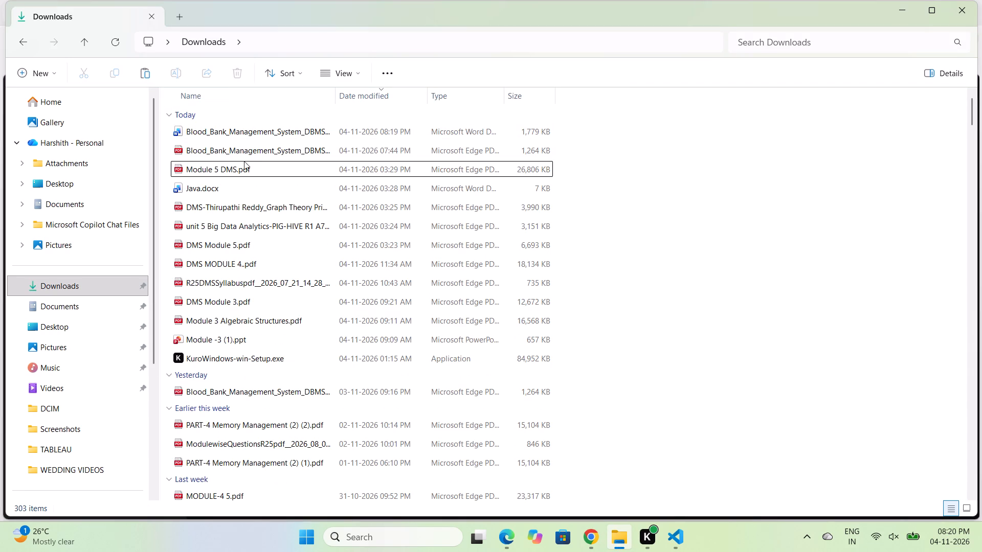
Select the Blood Bank Management System PDF modified at 07:44 PM in Downloads for deletion.
left_click(242, 148)
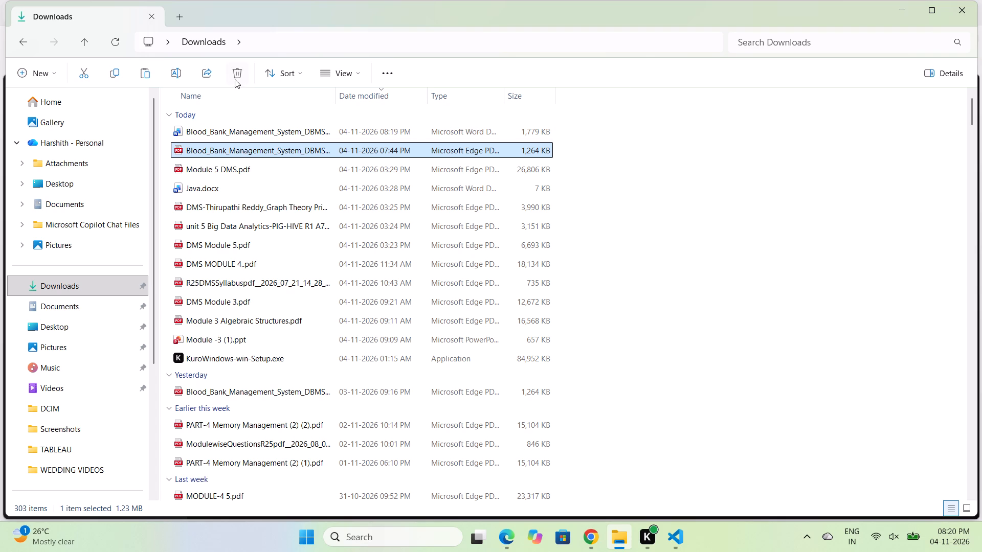
Delete the selected Blood Bank Management System PDF modified at 07:44 PM from Downloads.
left_click(235, 78)
Open the remaining v3 Word report from Downloads, review its cover, certificate, acknowledgement and contents pages, and close it.
double_click(316, 129)
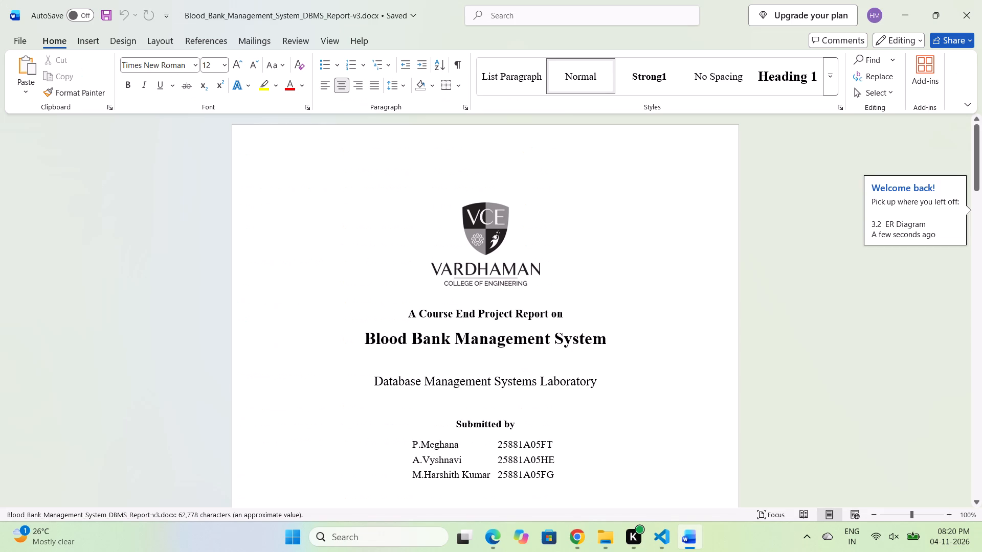
scroll(507, 465, "down", 2)
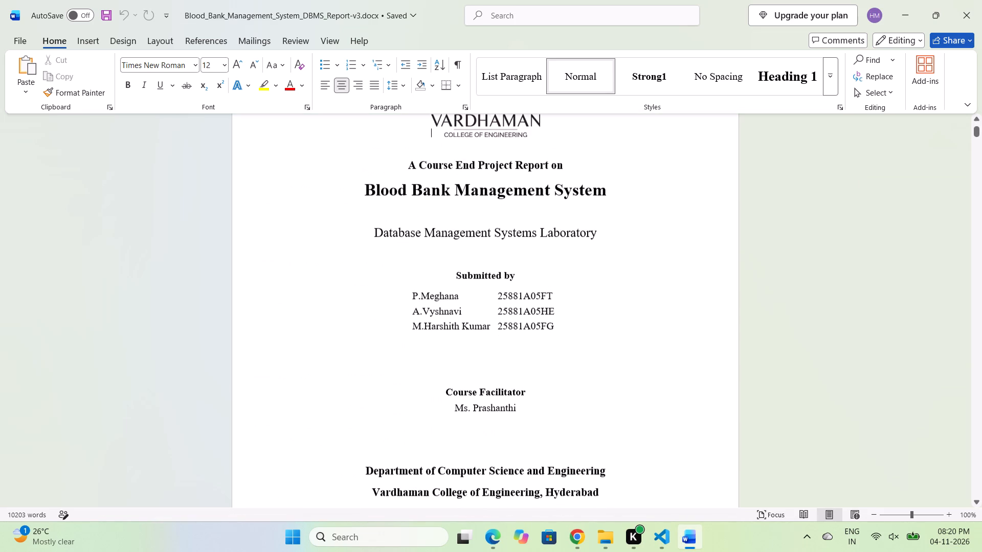
scroll(507, 465, "down", 7)
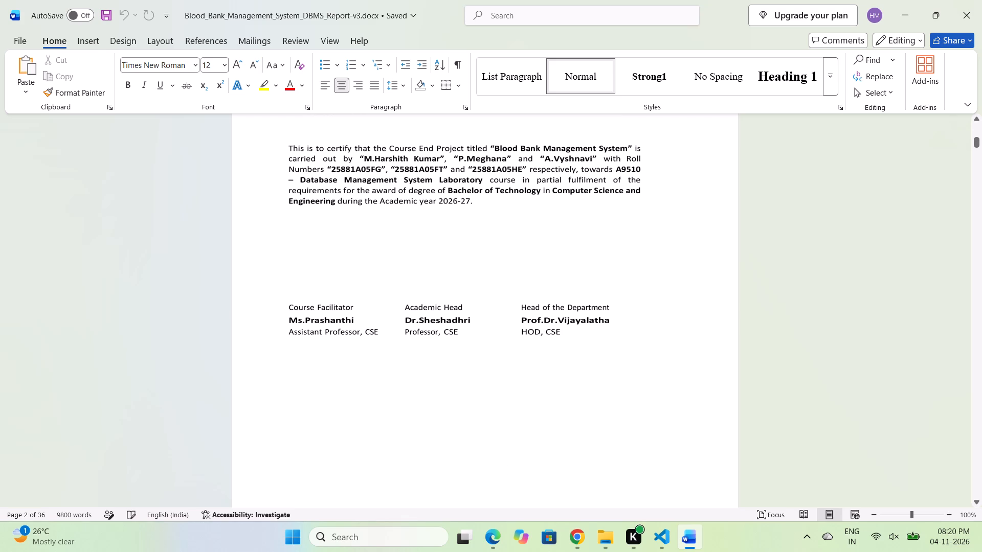
scroll(507, 465, "down", 3)
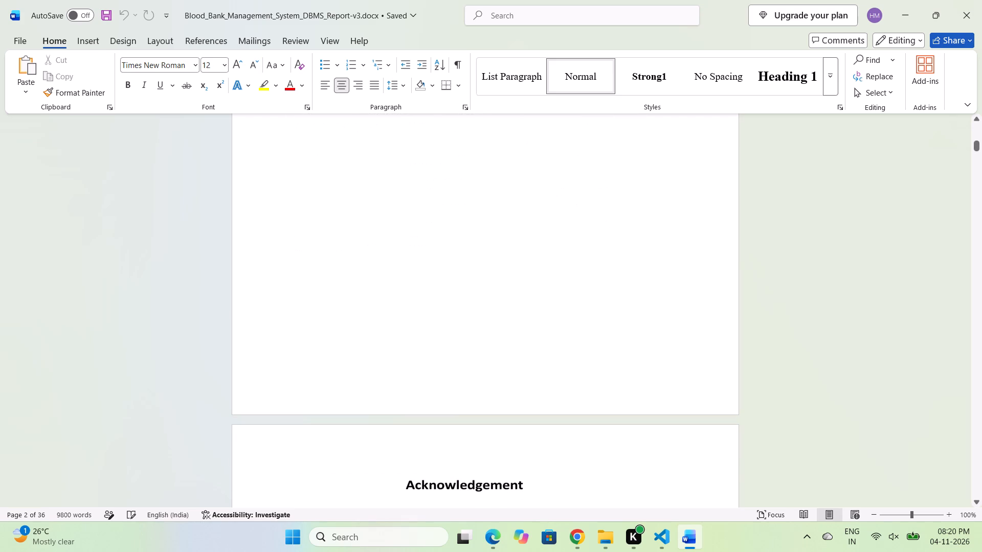
scroll(626, 315, "down", 5)
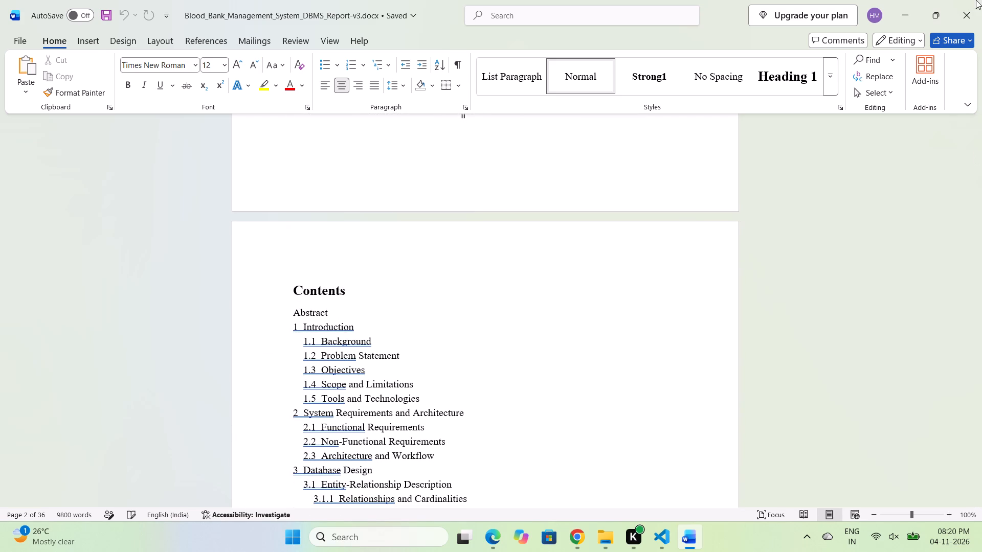
left_click(976, 0)
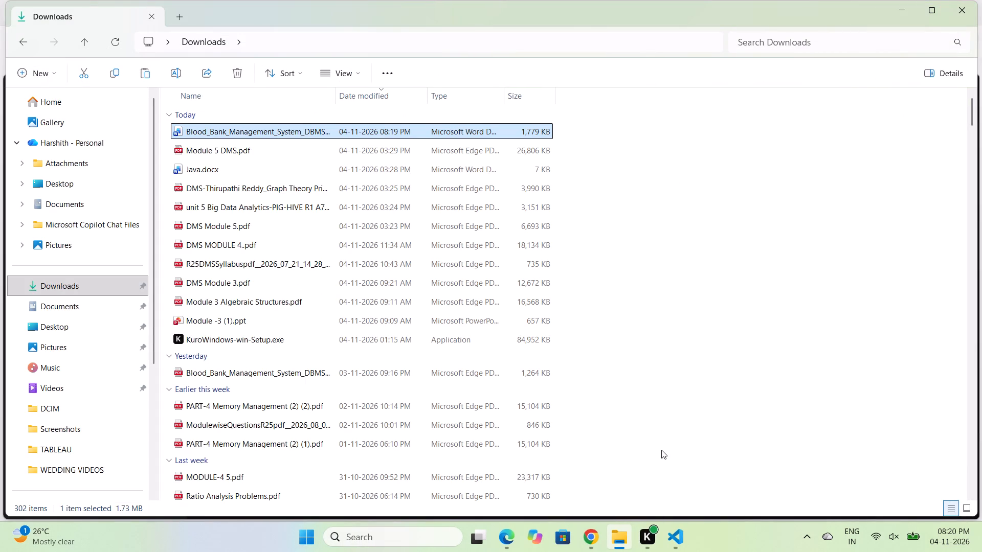
Switch to Edge, open a new tab and start entering a search that begins with "i".
left_click(505, 548)
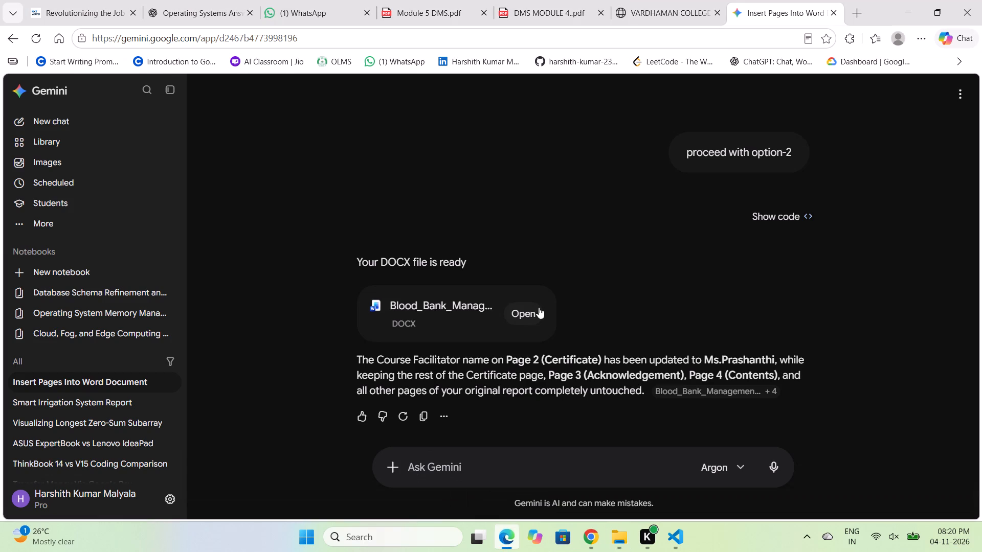
left_click(864, 5)
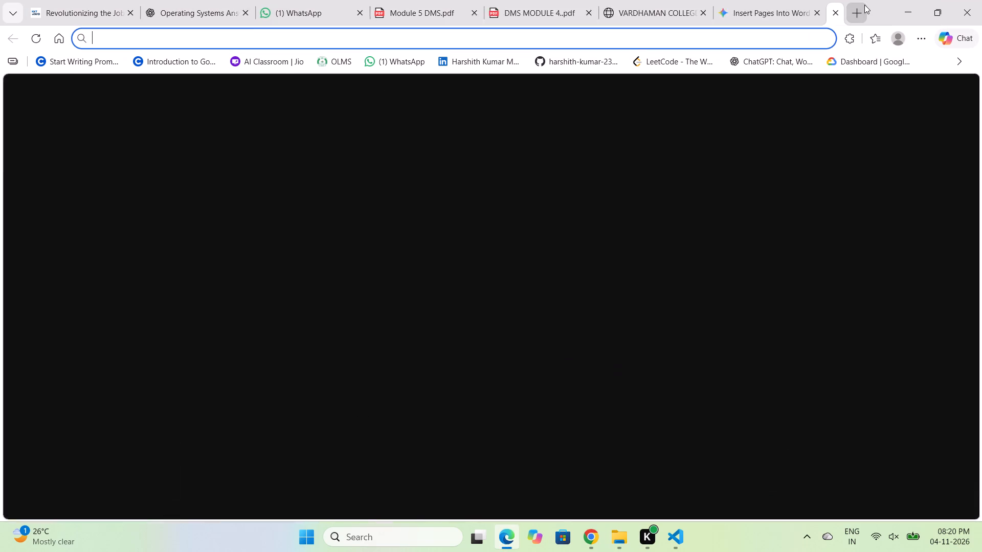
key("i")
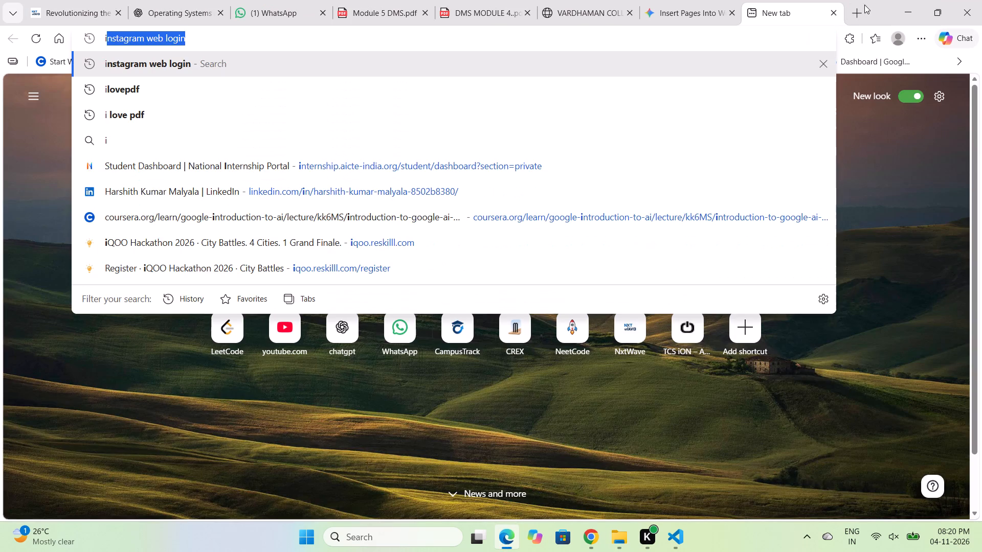
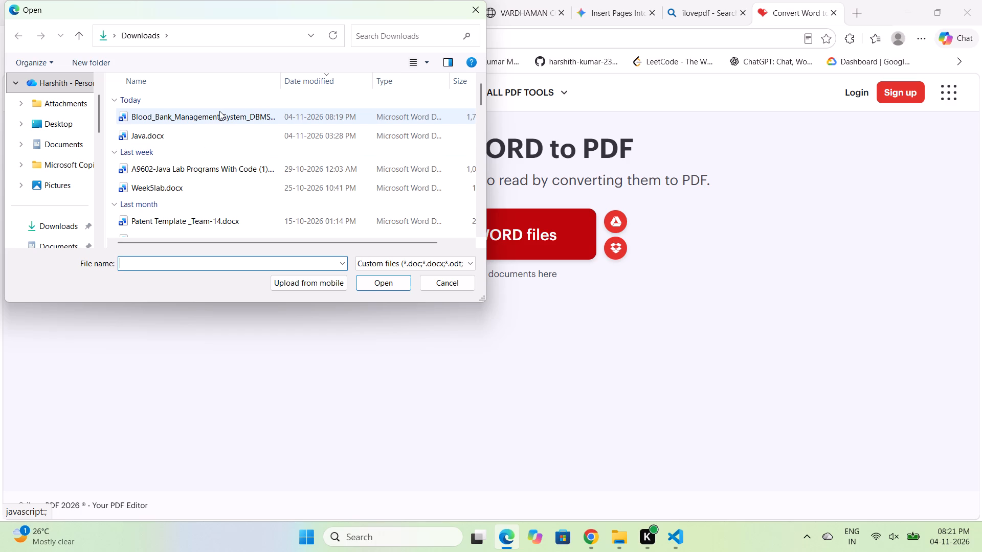
Convert the Blood Bank Management System v3 Word report from Downloads to PDF and download the converted file.
left_click(219, 111)
left_click(390, 290)
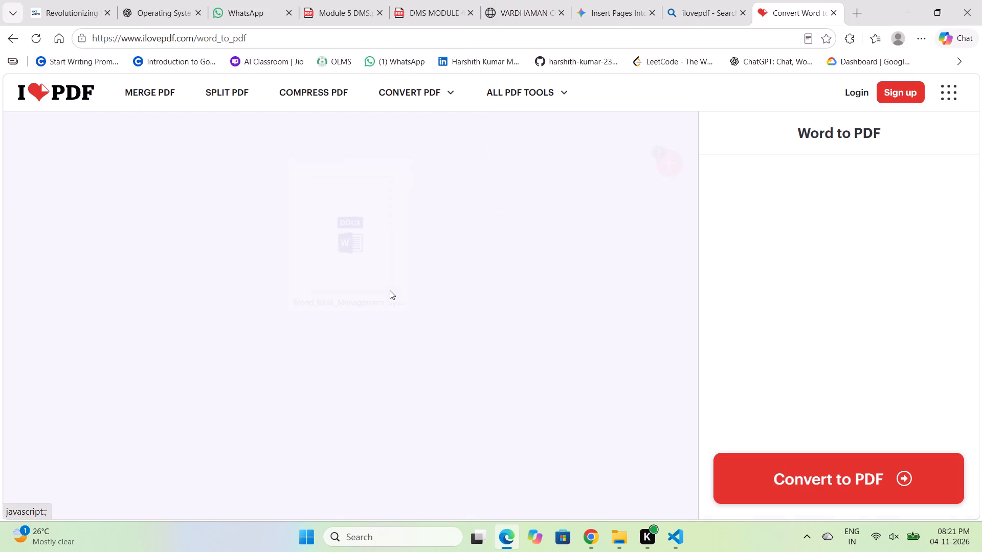
left_click(861, 492)
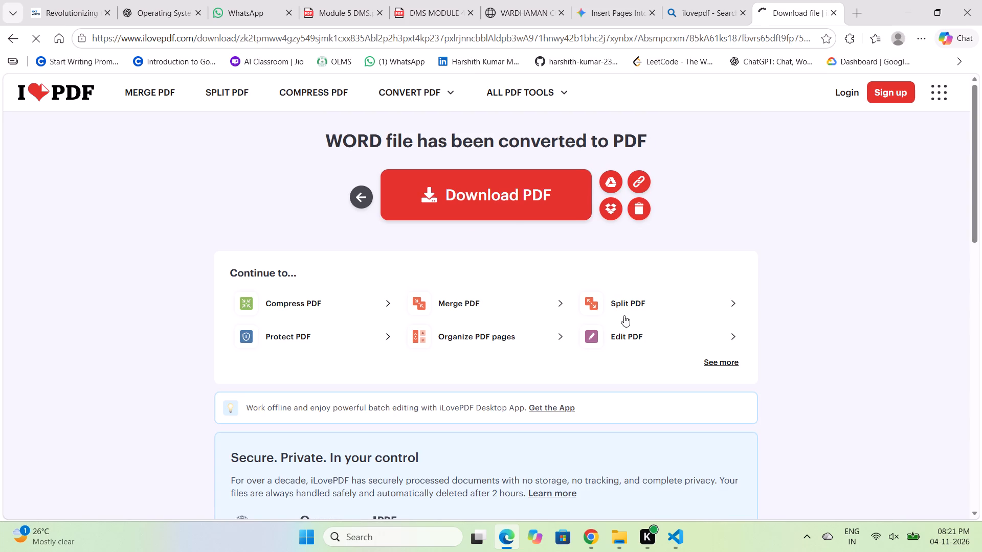
left_click(502, 195)
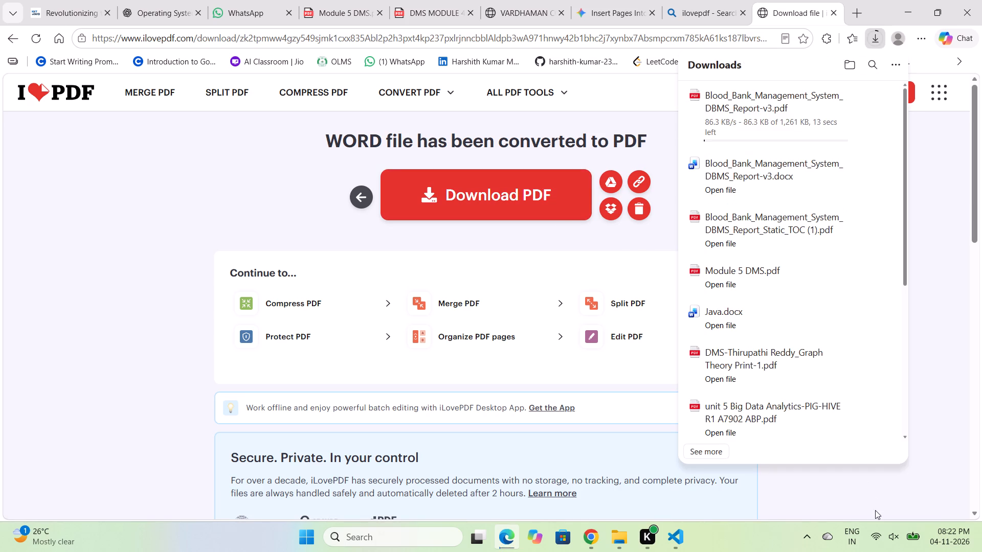
left_click(926, 248)
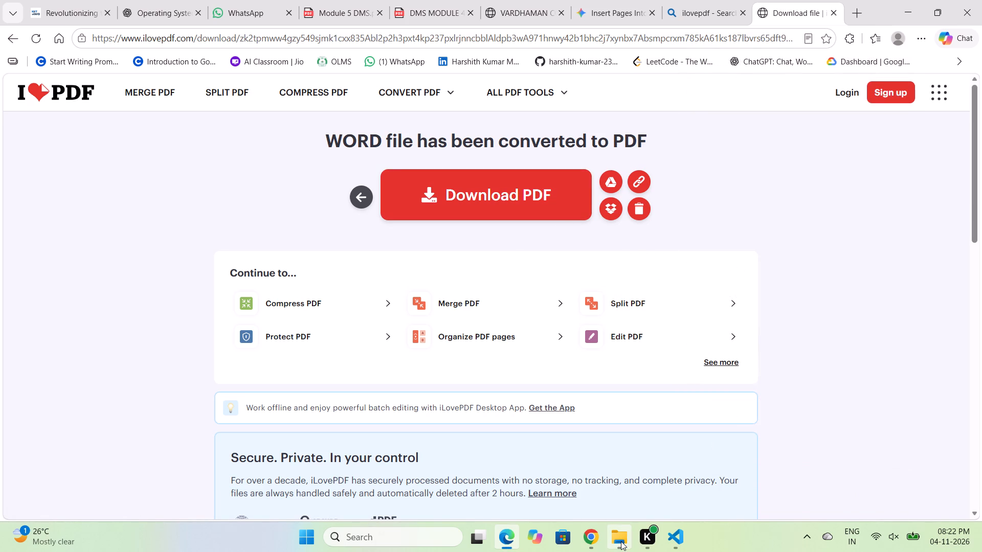
In File Explorer, refresh Downloads and open the Blood Bank Management System PDF modified at 08:22 PM.
left_click(621, 541)
key("ctrl+r")
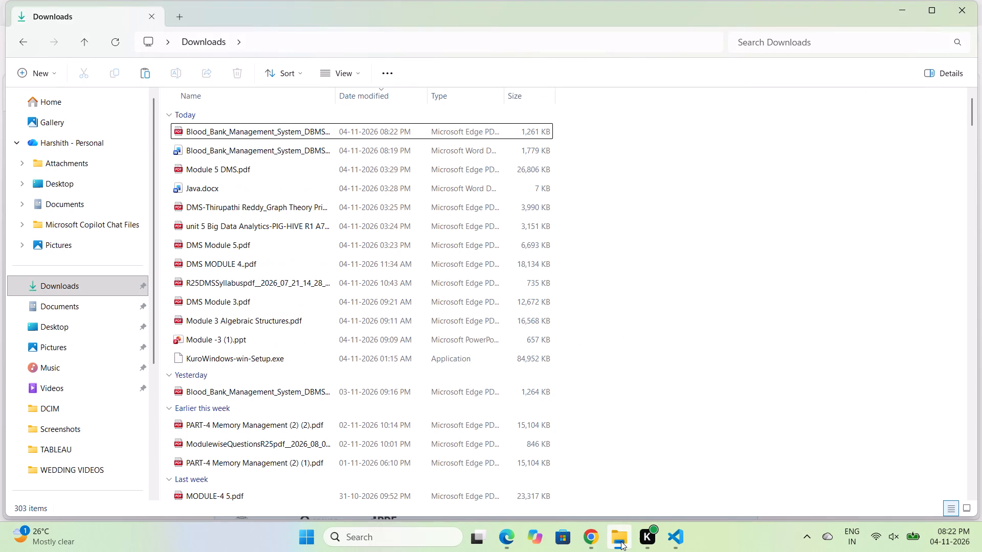
double_click(308, 130)
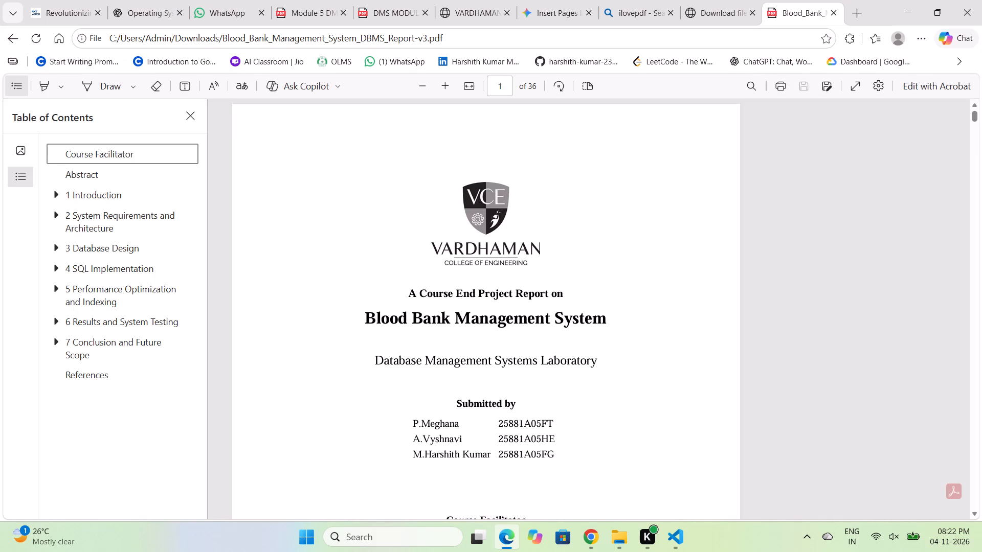
Review the opening pages of the v3 PDF, checking the certificate page and the page that follows it.
scroll(498, 379, "down", 9)
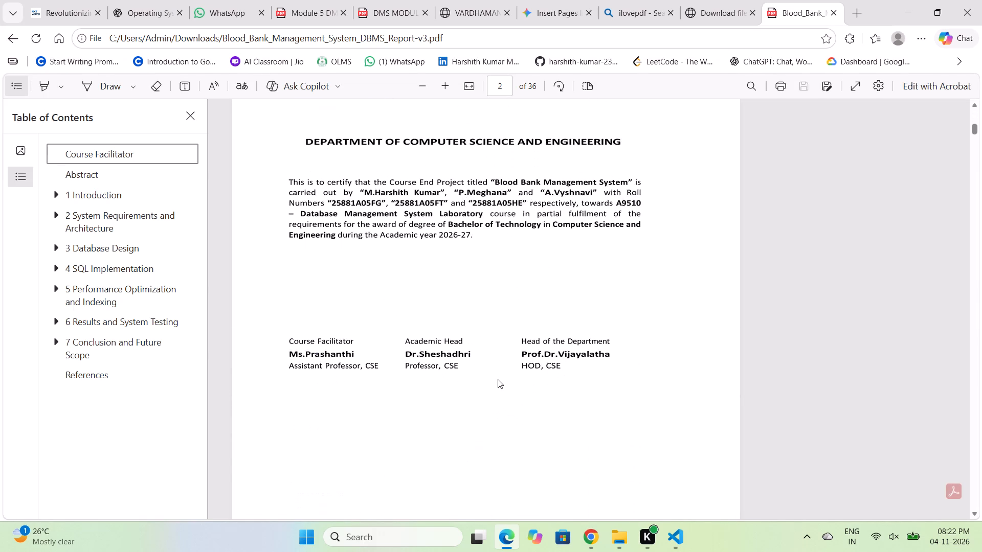
scroll(498, 379, "down", 2)
scroll(498, 379, "up", 2)
scroll(498, 379, "down", 5)
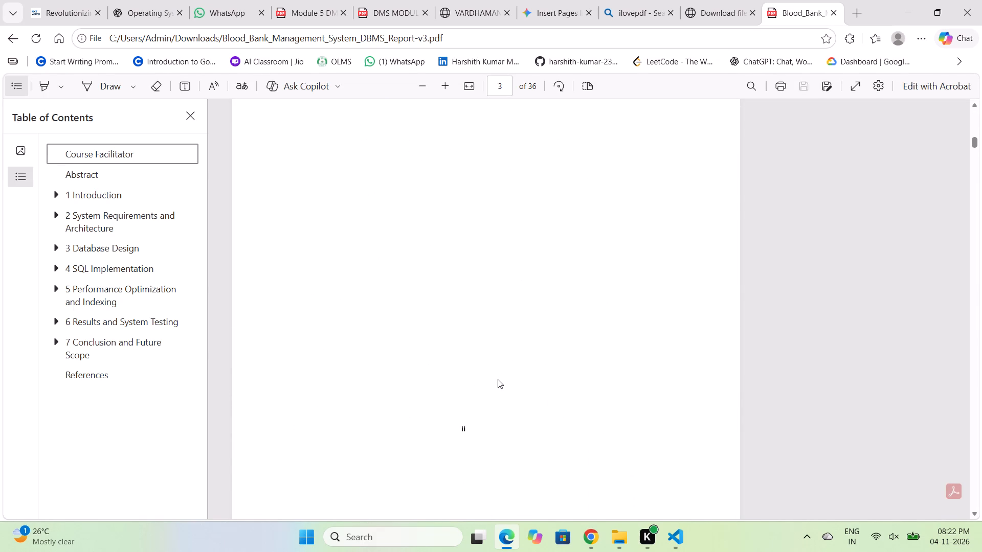
scroll(498, 379, "down", 1)
scroll(498, 379, "up", 2)
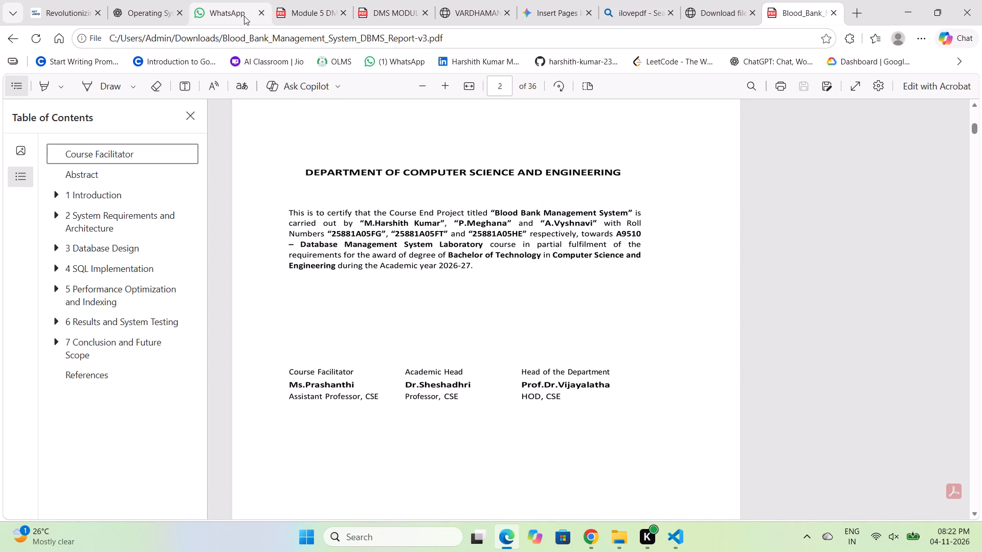
In File Explorer, copy the Blood Bank Management System v3 PDF from Downloads, then close the window.
left_click(627, 535)
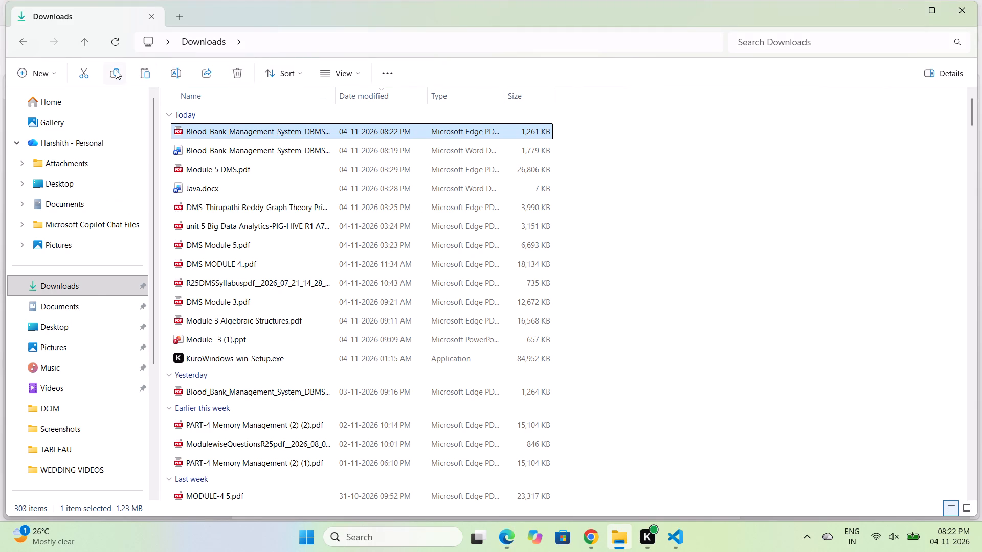
left_click(110, 70)
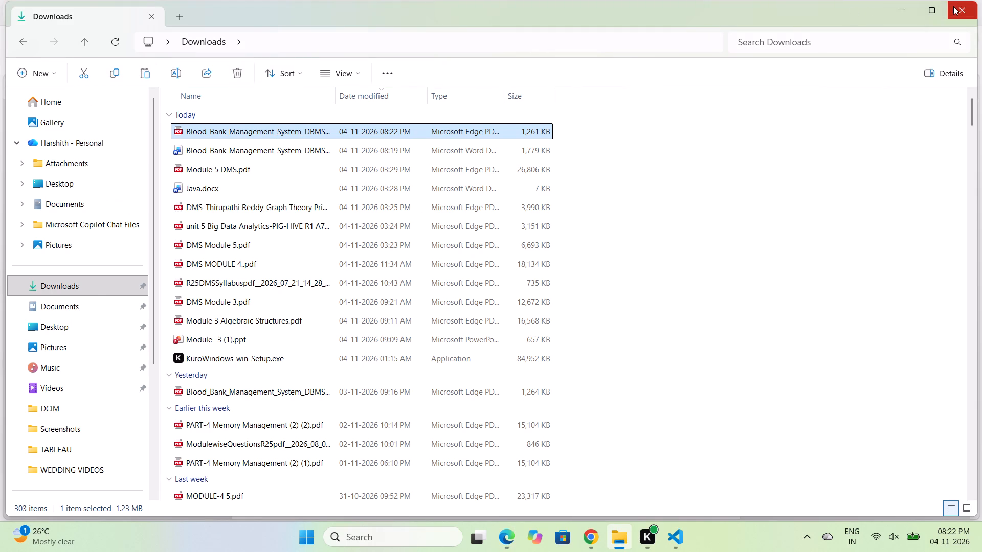
left_click(953, 6)
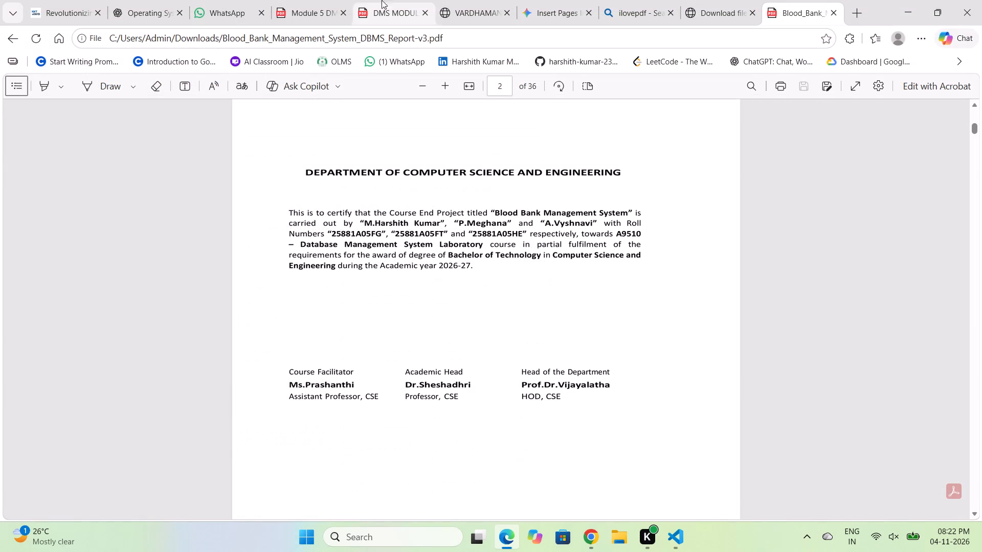